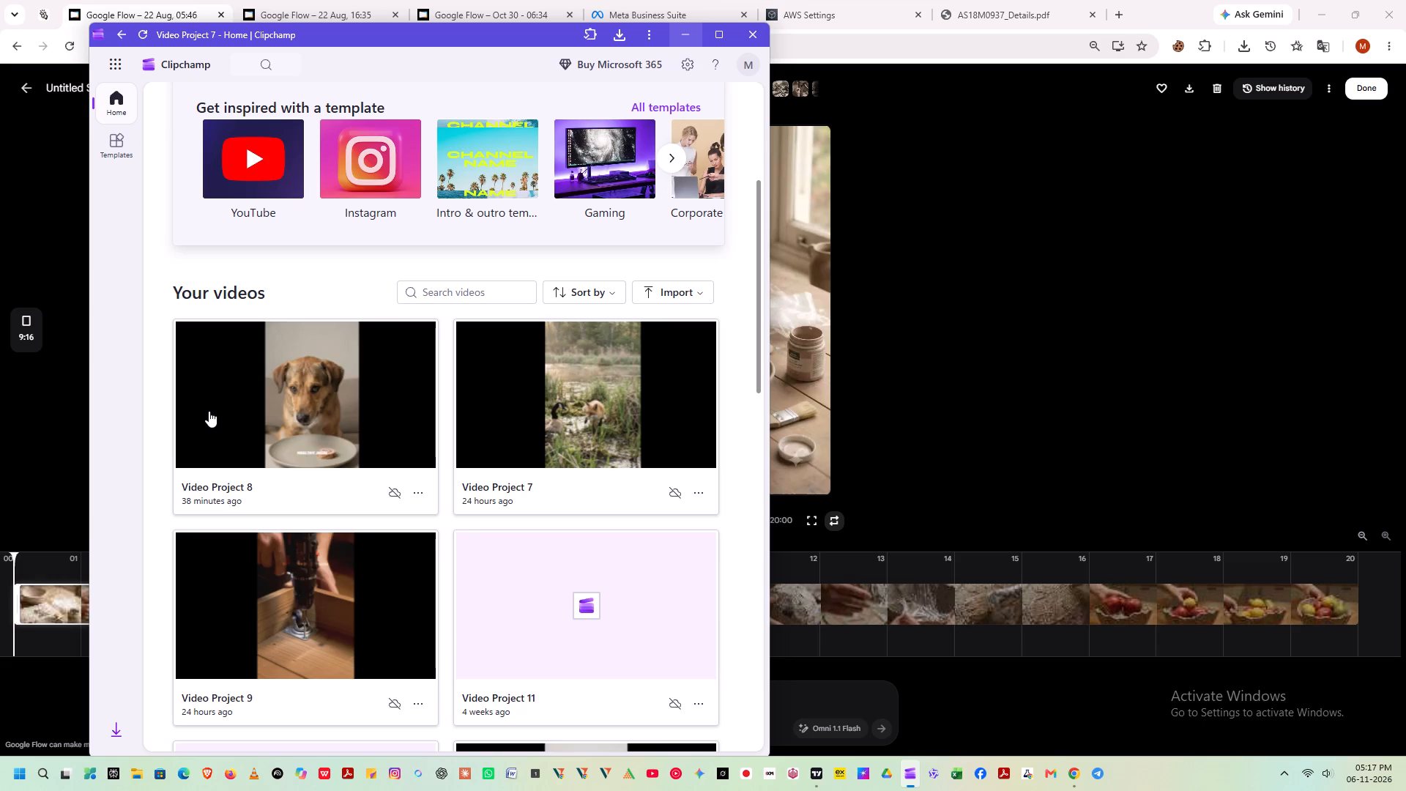
scroll(239, 559, "down", 1)
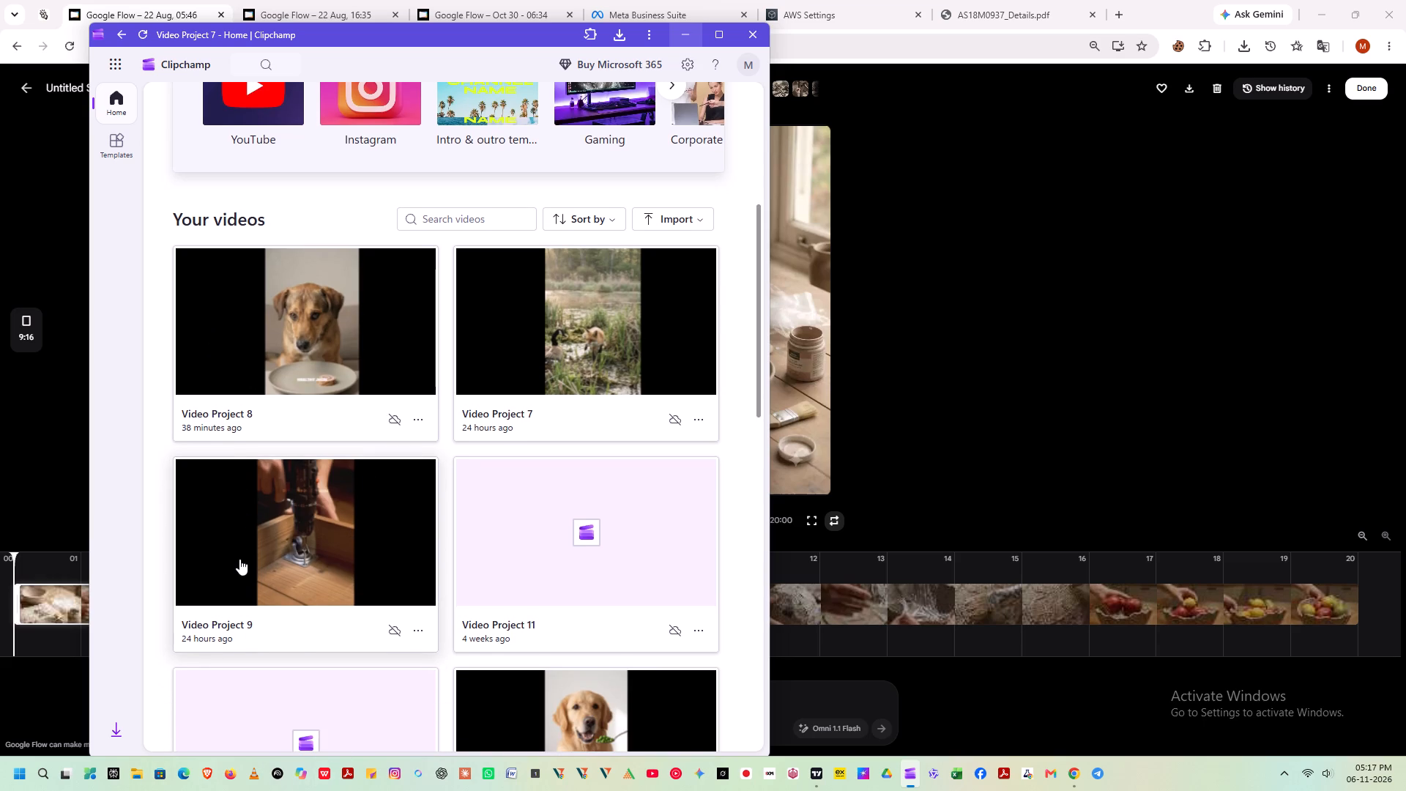
left_click(239, 559)
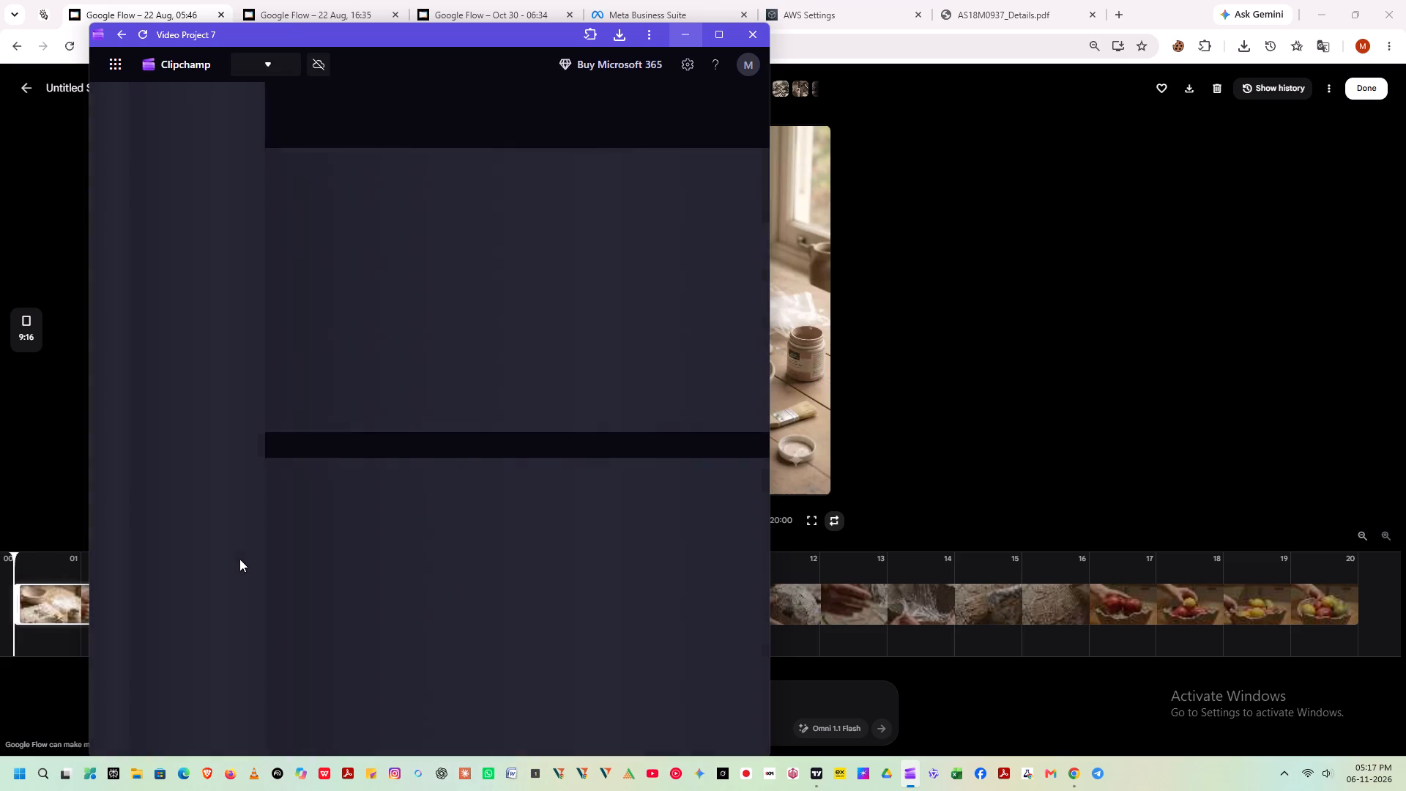
left_click(724, 33)
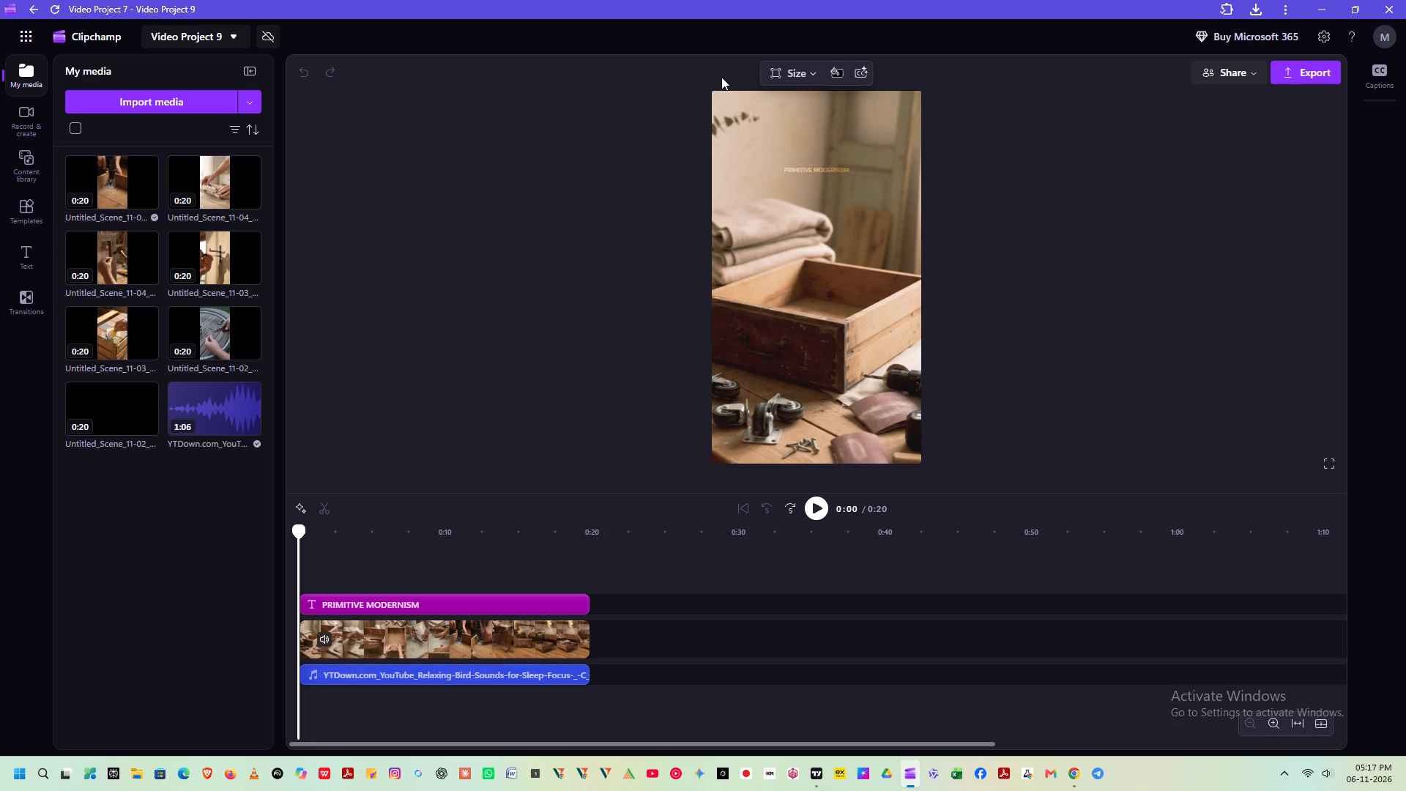
Import the Untitled_Scene_11-06_11_11_46 video from Downloads and replace the existing timeline clip with it.
left_click(212, 100)
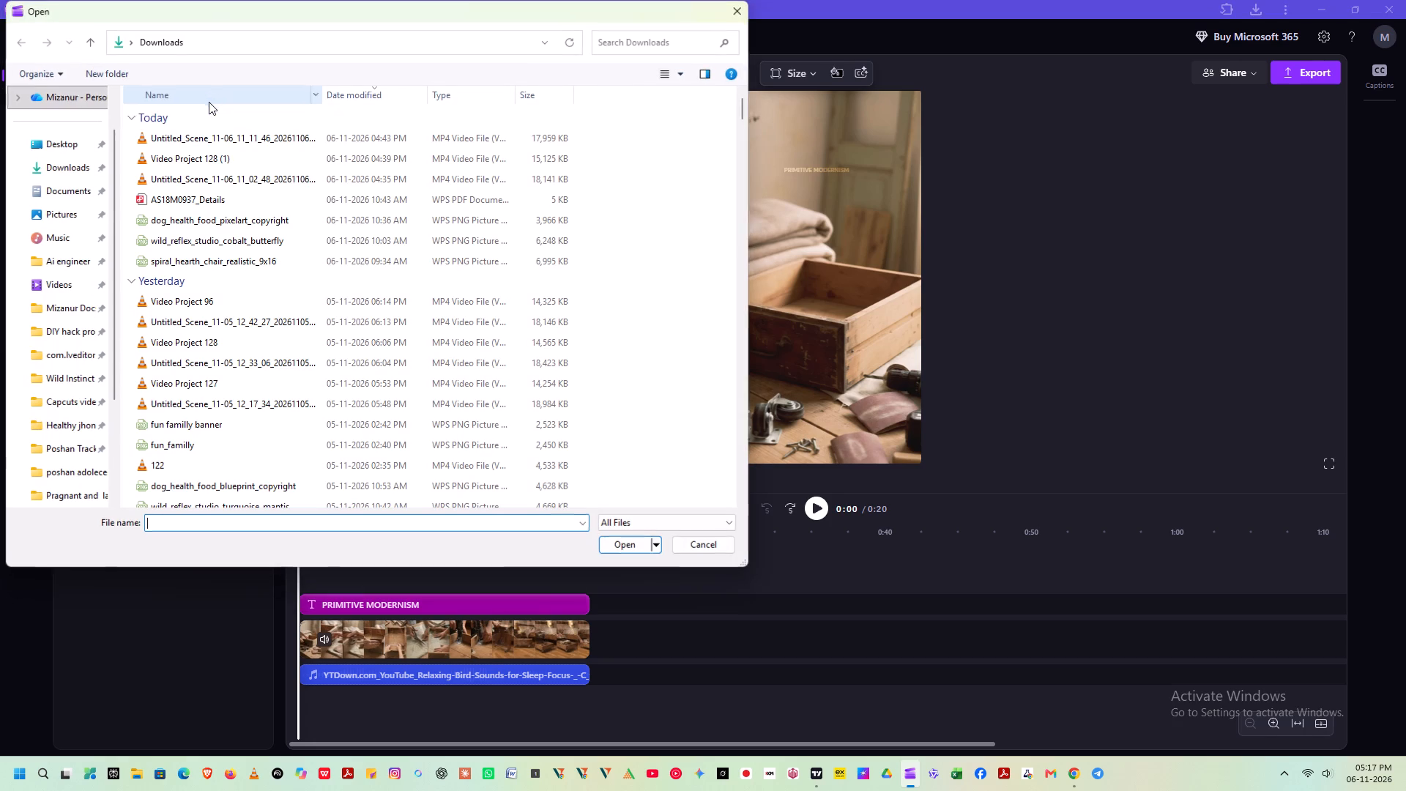
double_click(250, 144)
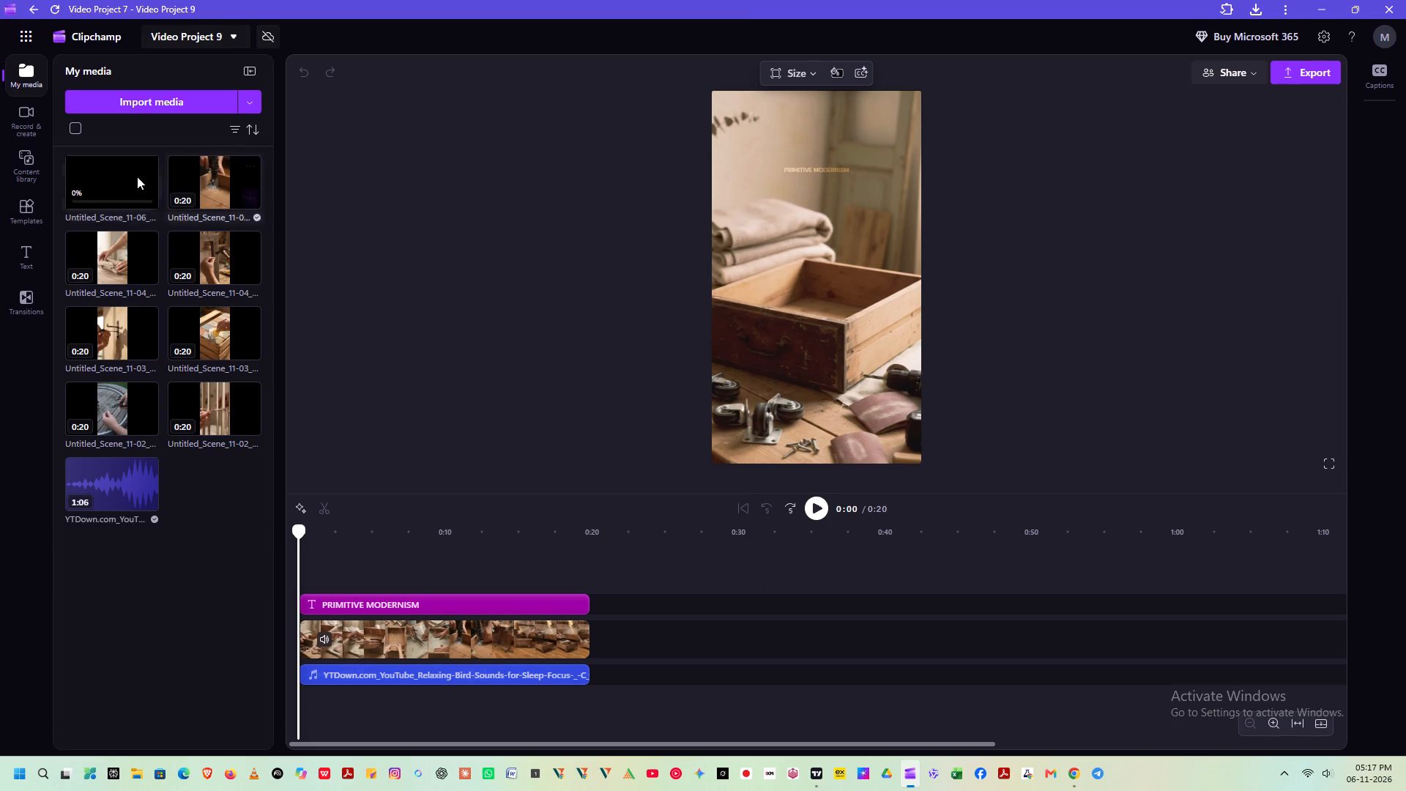
left_click_drag(68, 168, 65, 166)
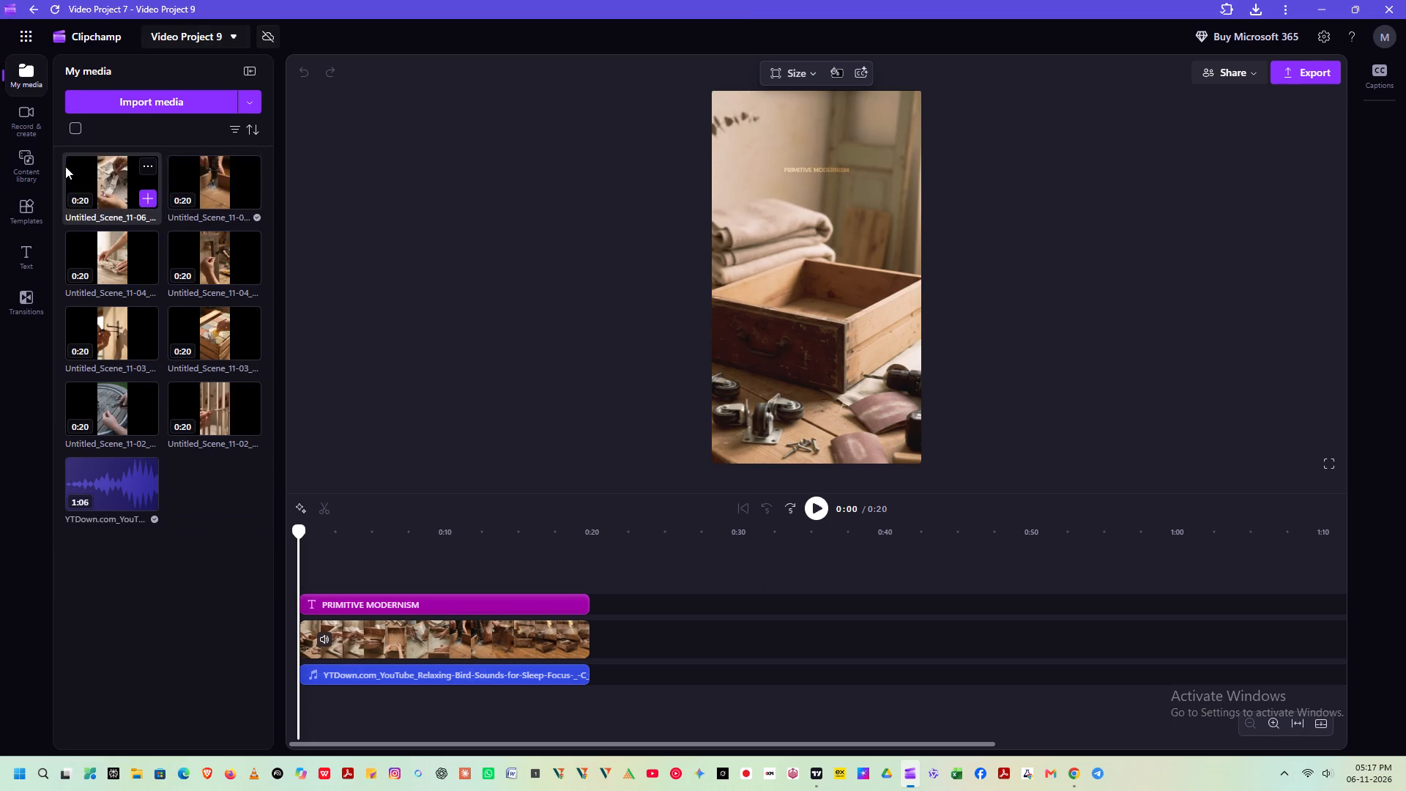
left_click_drag(65, 166, 367, 623)
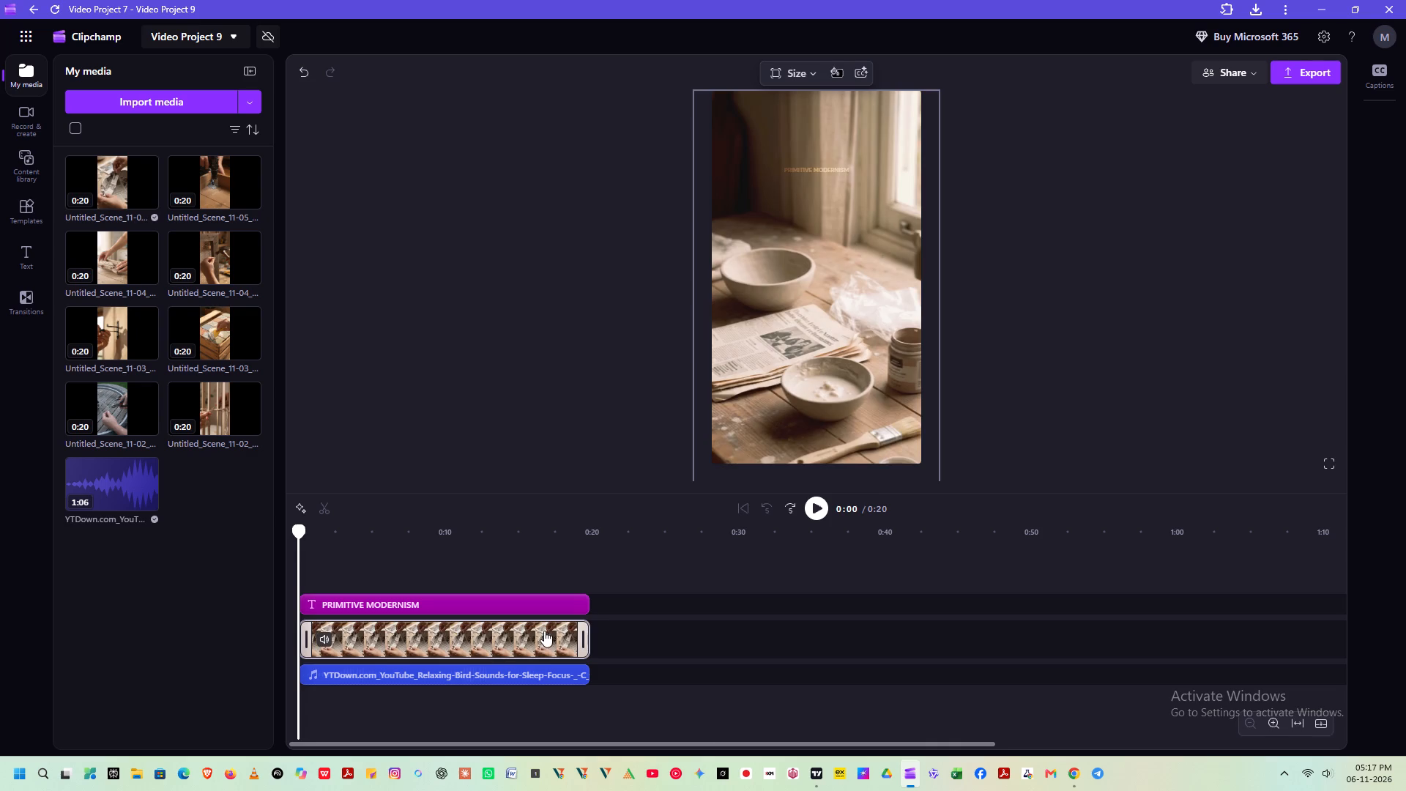
left_click_drag(584, 634, 702, 622)
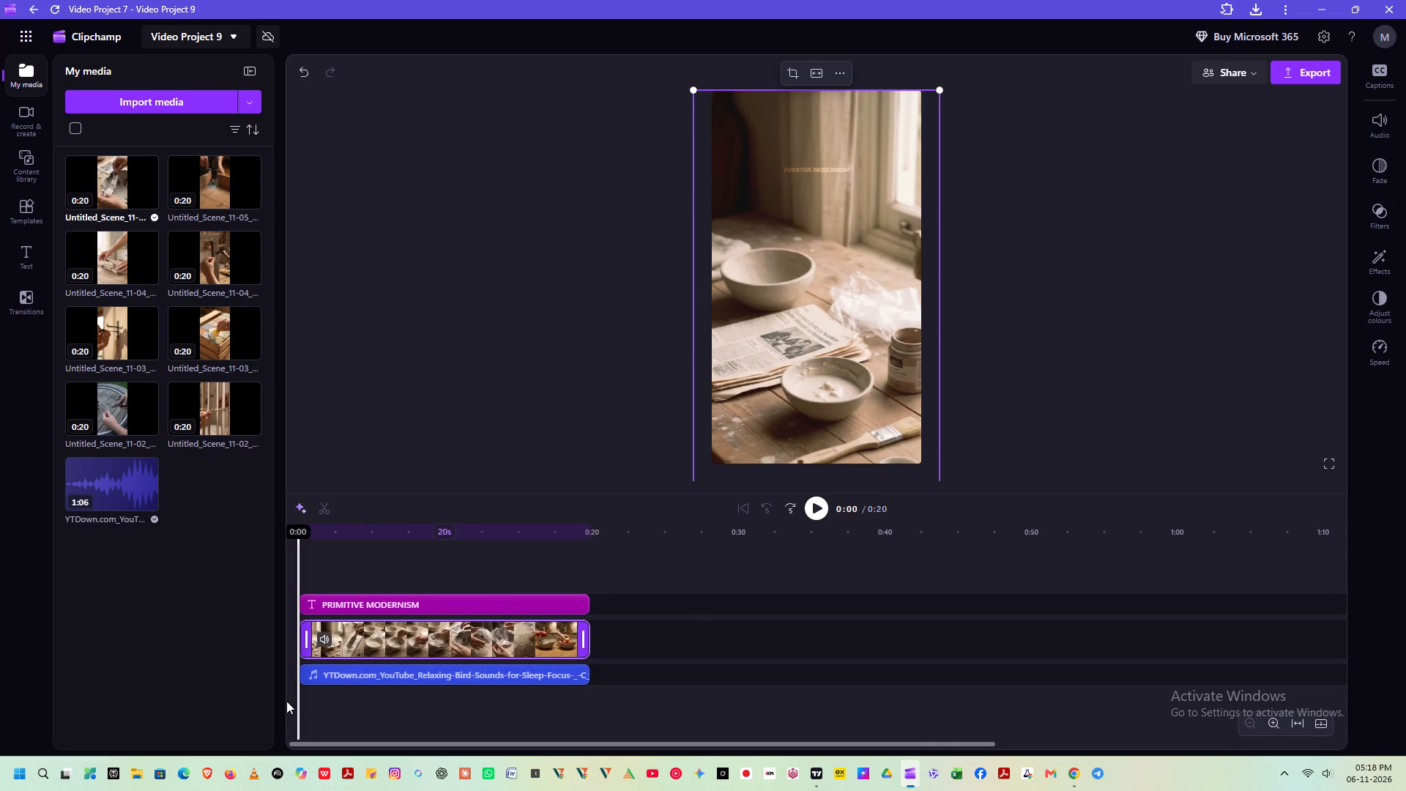
Set the new video clip's playback speed to 1.1x.
scroll(1024, 383, "up", 4)
left_click(1369, 349)
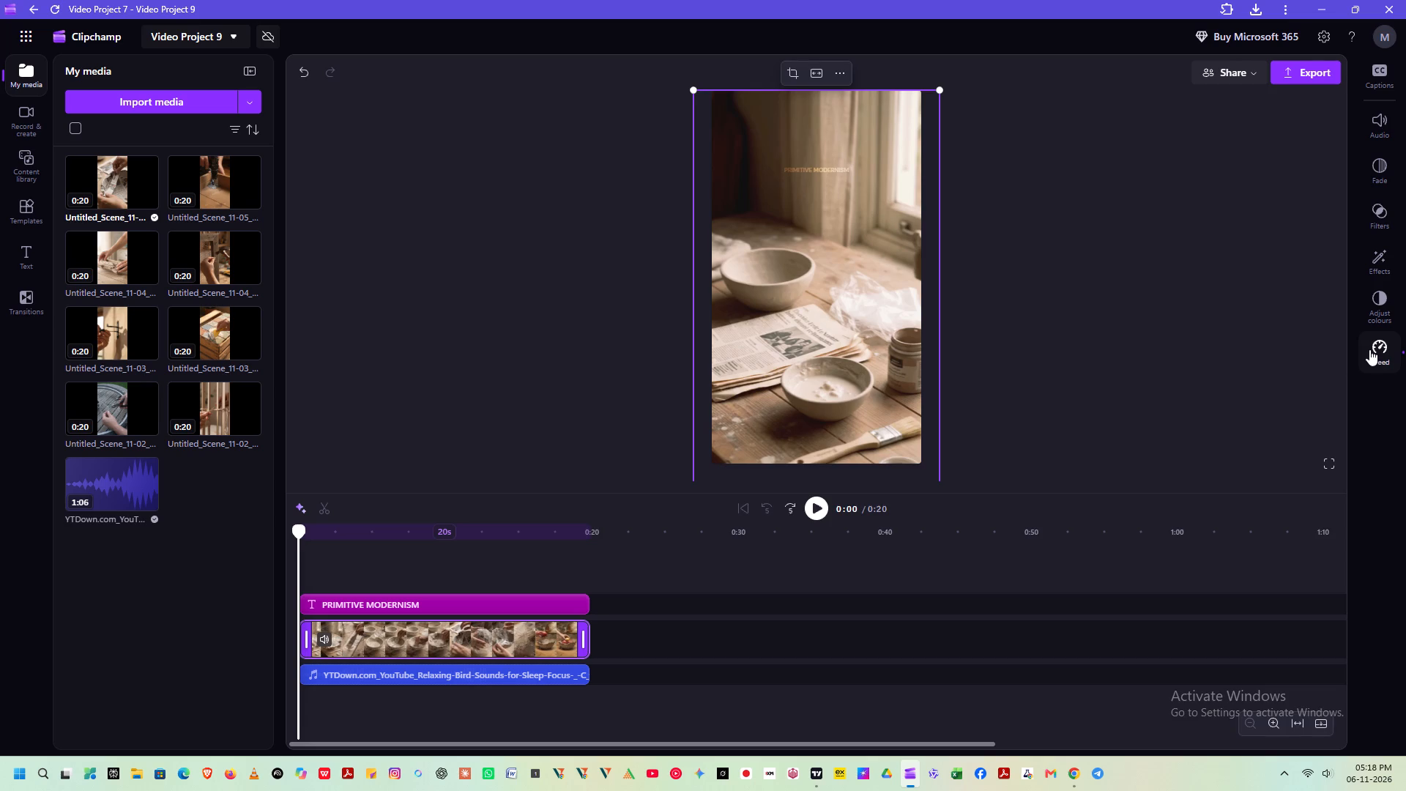
left_click_drag(1197, 137, 1205, 137)
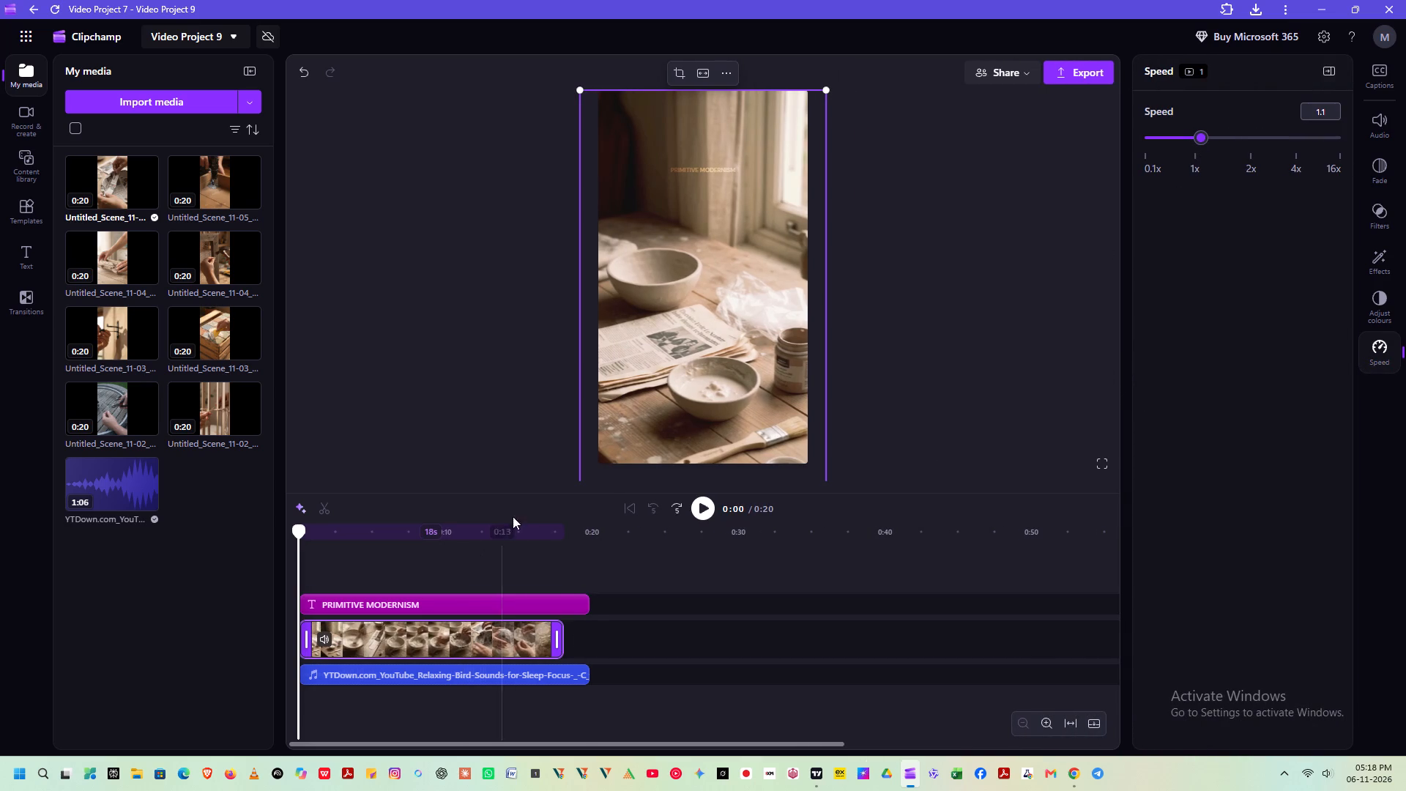
Split the timeline tracks at about 0:17, near the sped-up clip's end, and delete everything after the cut.
left_click(561, 557)
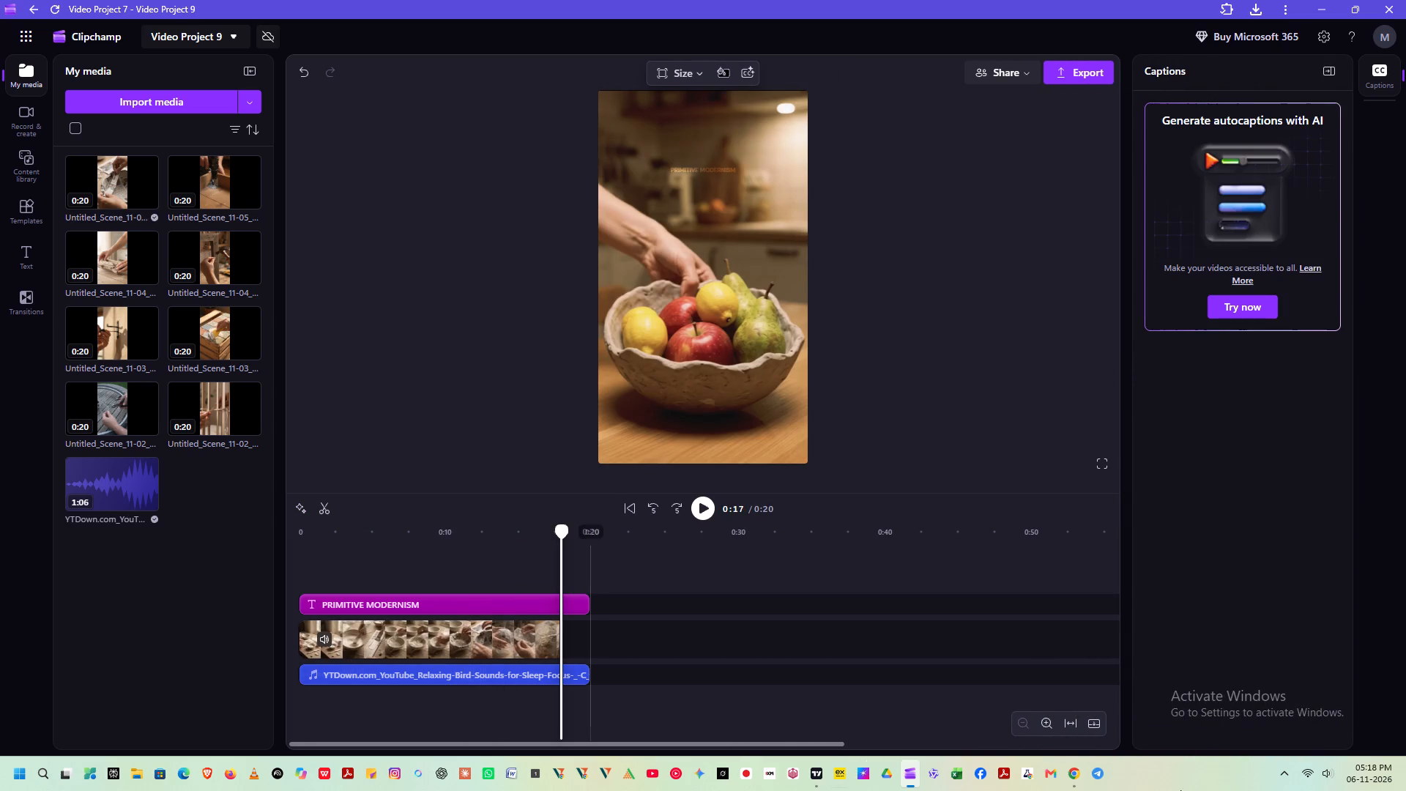
key("s")
key("Delete")
scroll(393, 7, "up", 1)
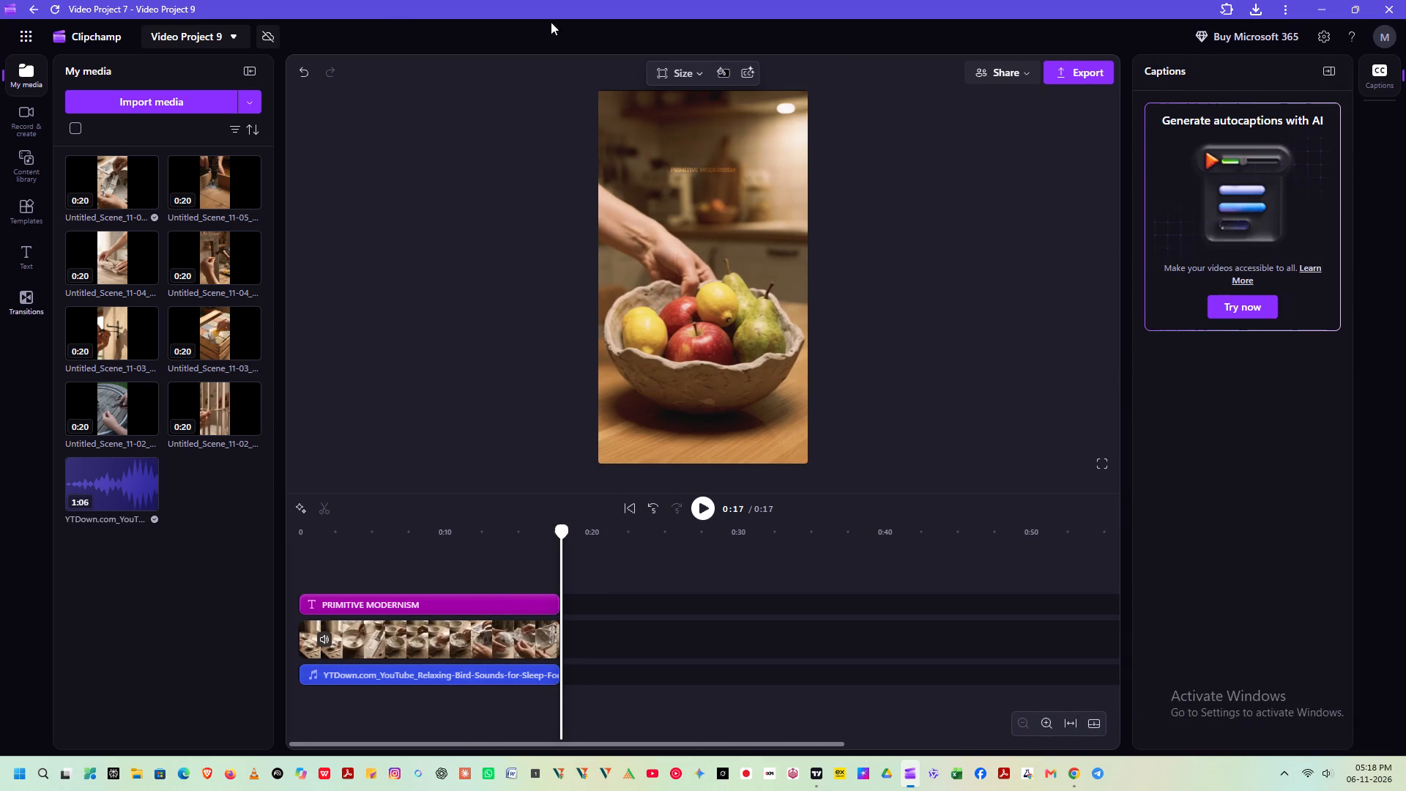
Export the video at 1080p with the file name "Video Project 129".
left_click(1098, 78)
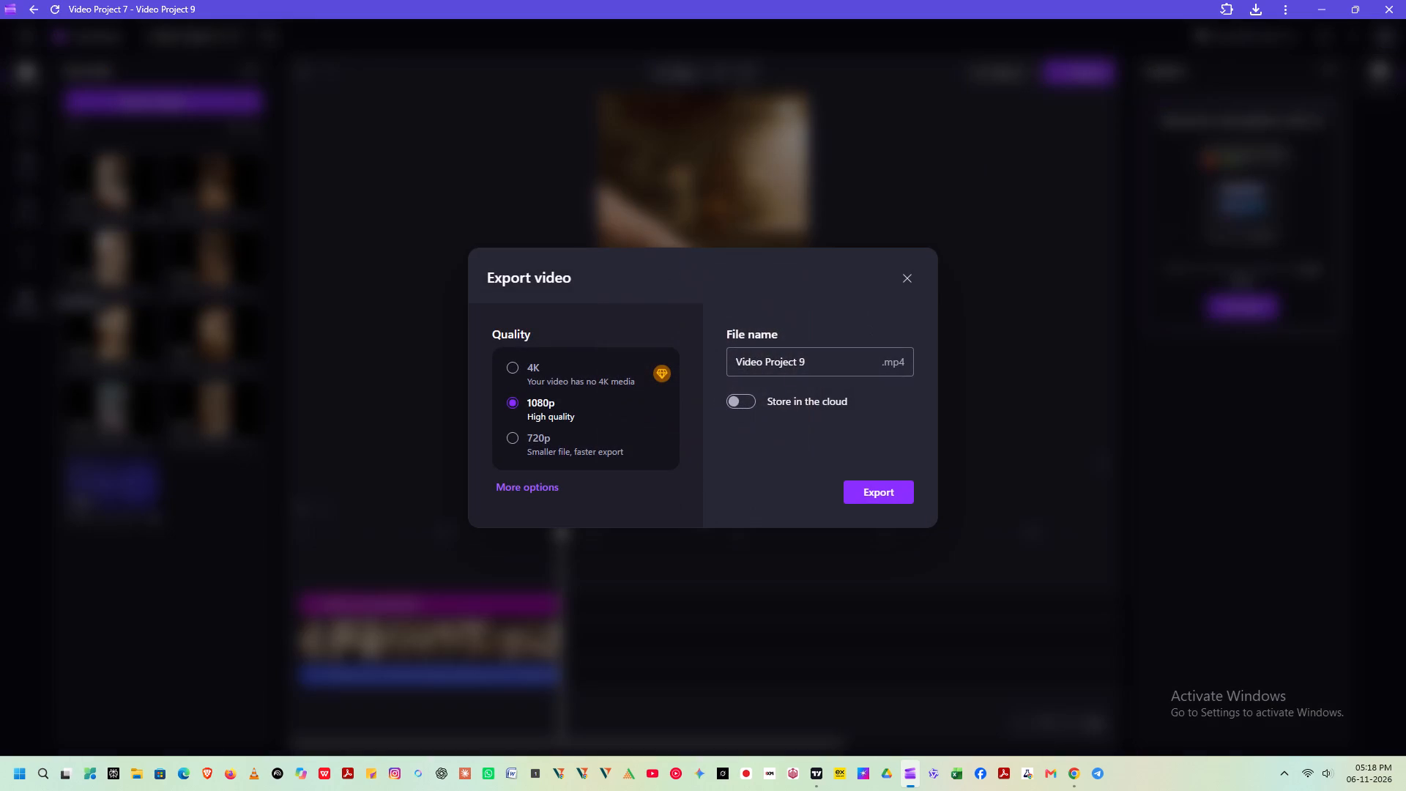
left_click(860, 368)
key("BackSpace")
type("129")
left_click(876, 498)
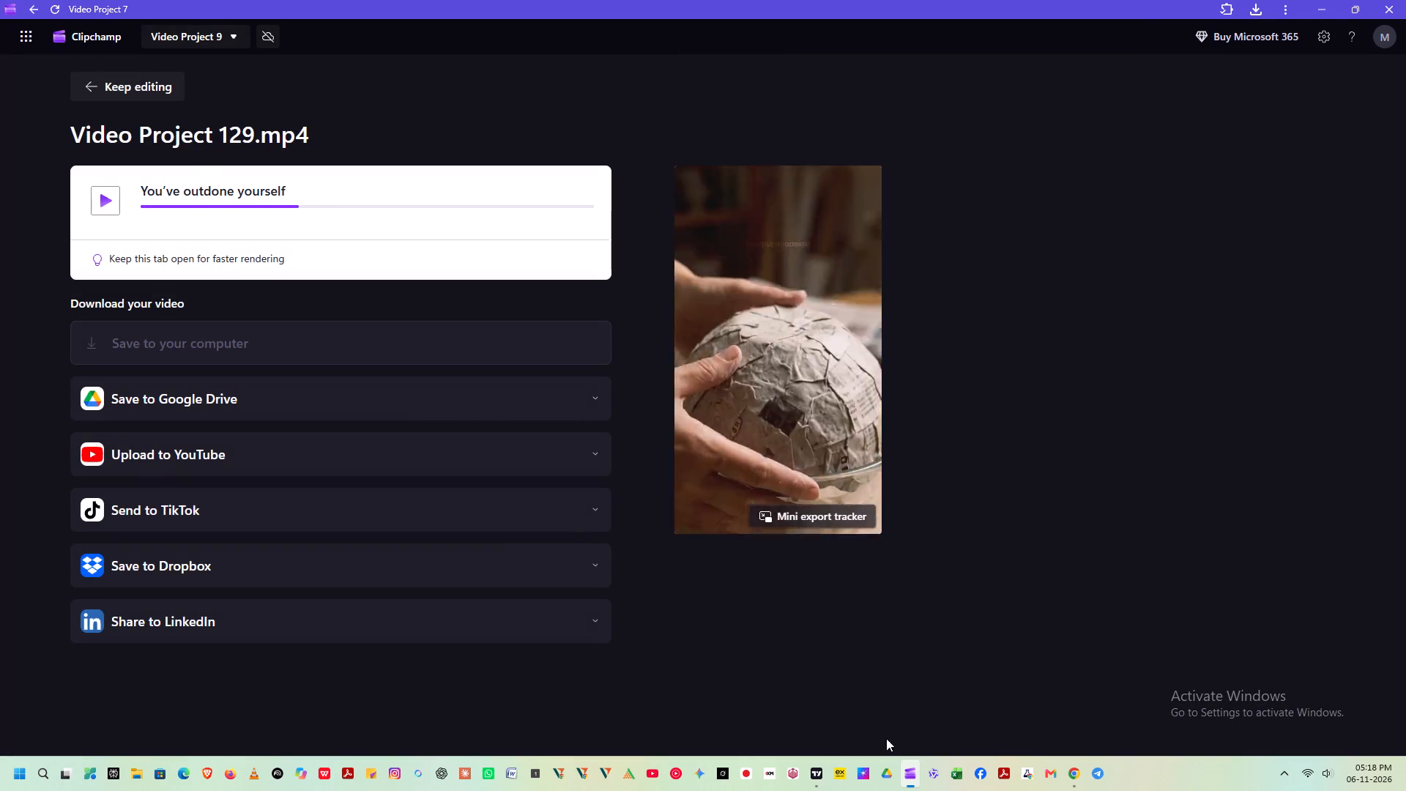
left_click(1075, 779)
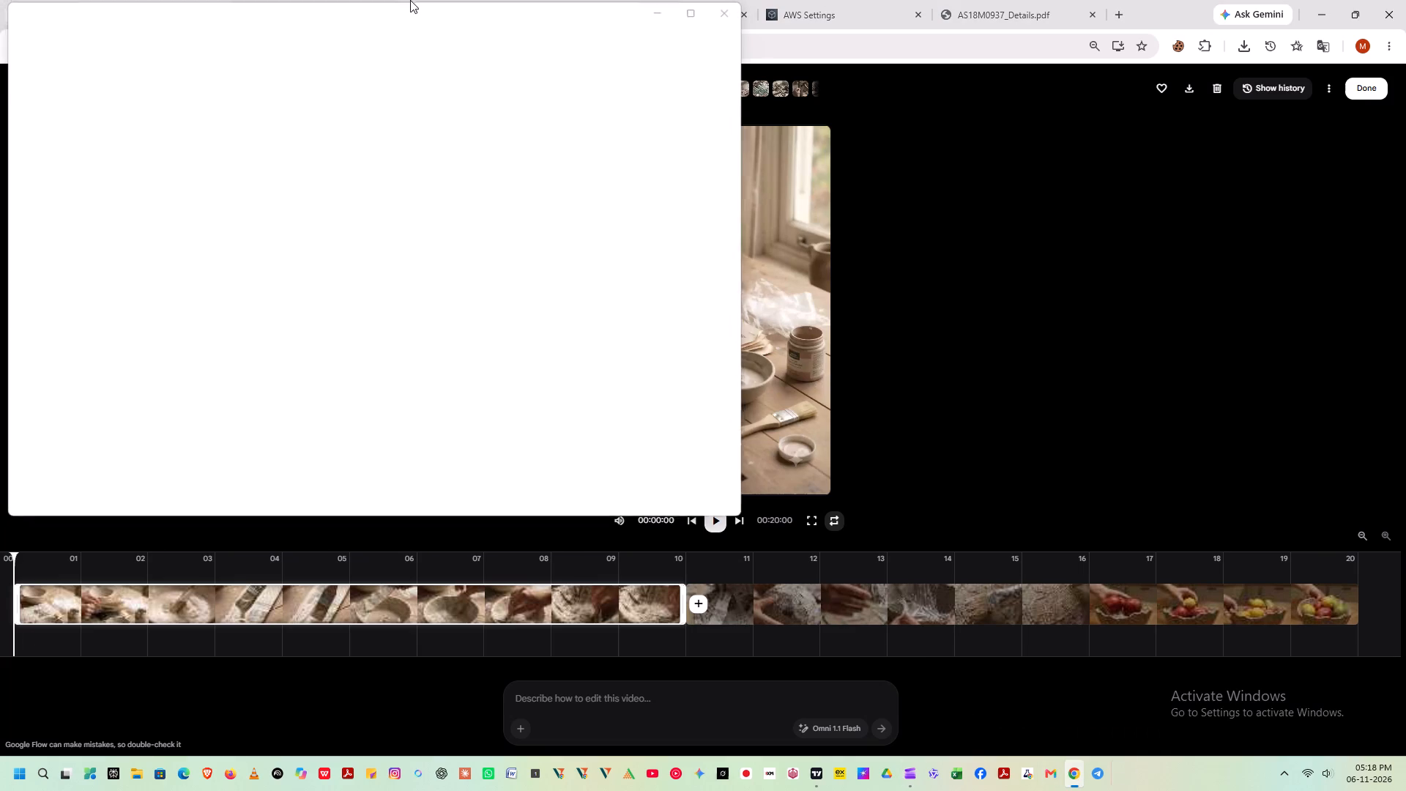
left_click(738, 22)
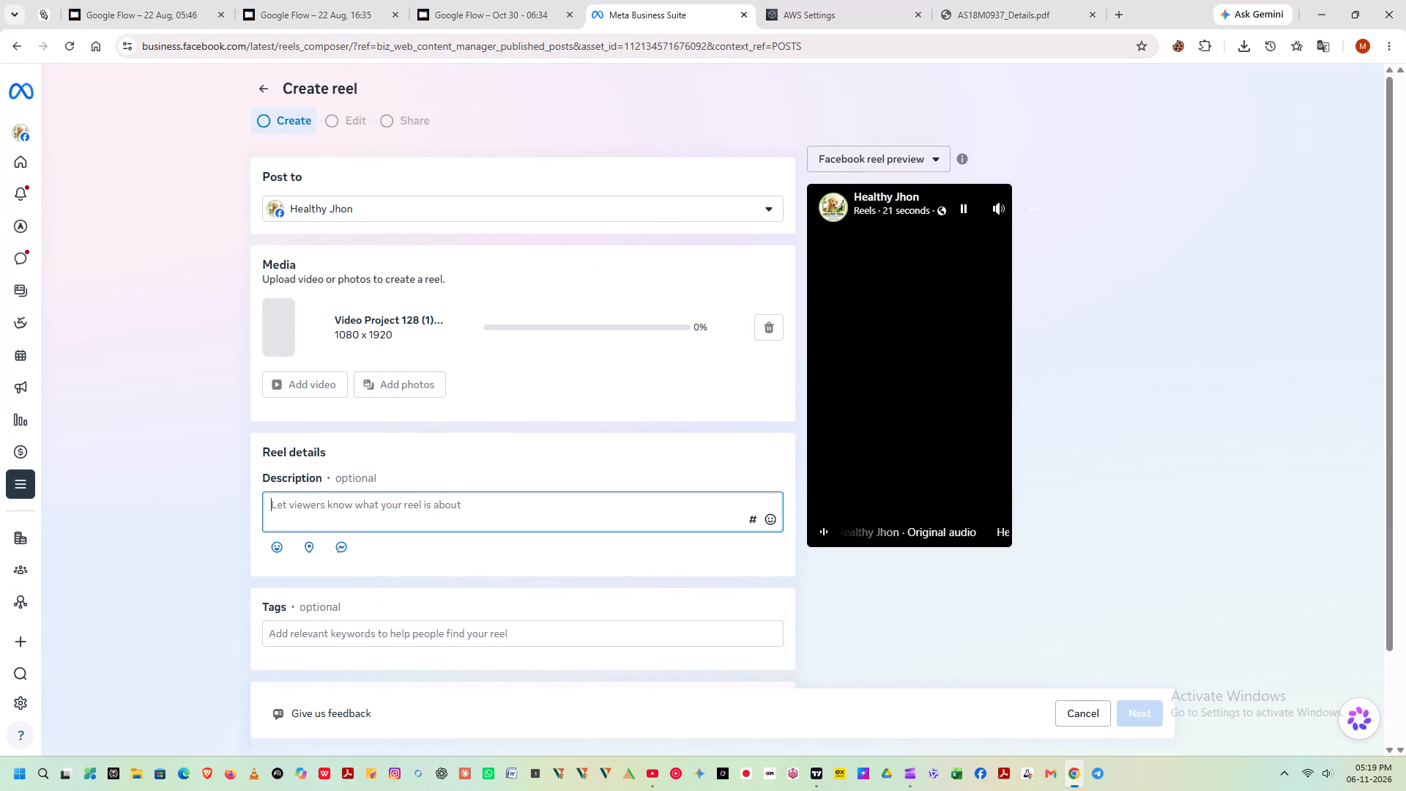
key("ctrl+v")
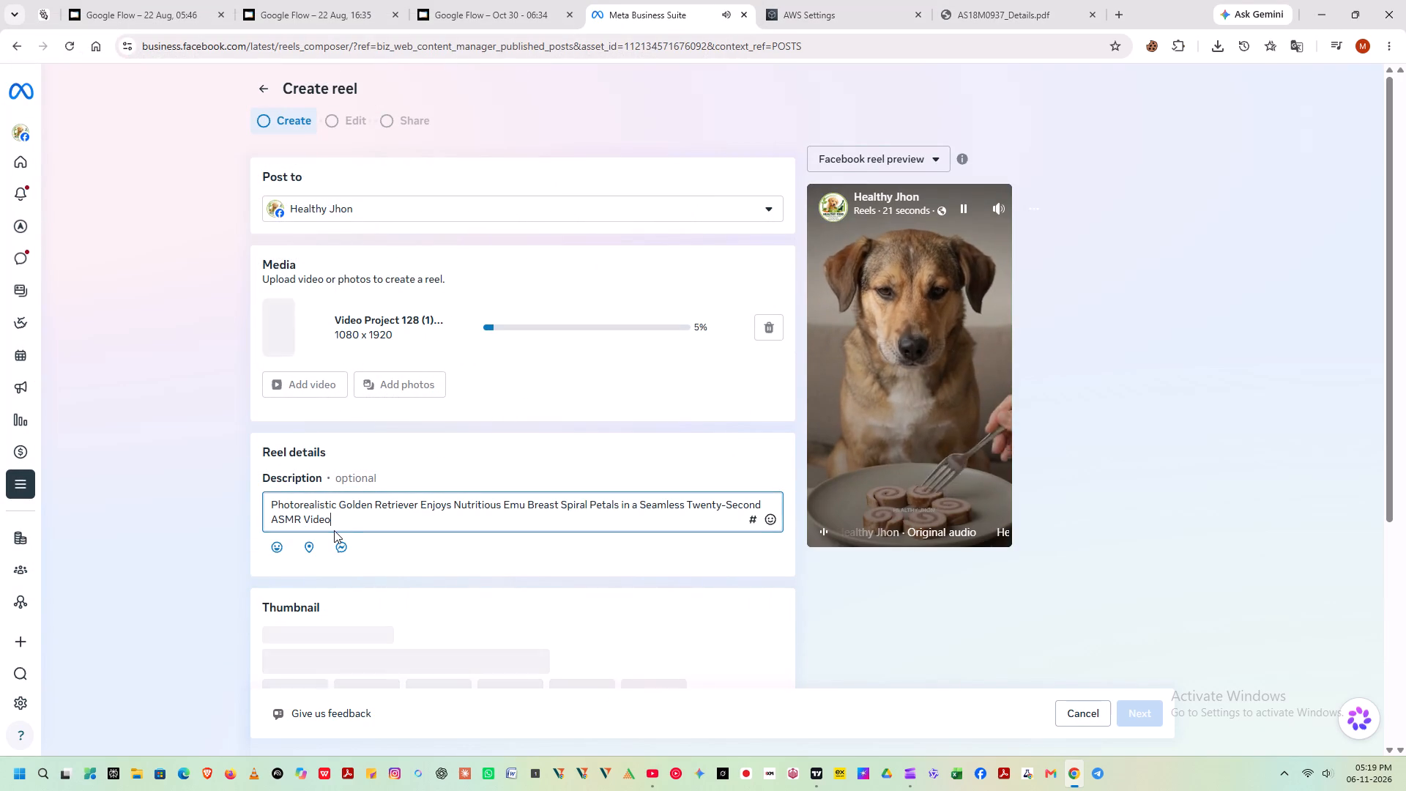
key("period")
key("Return")
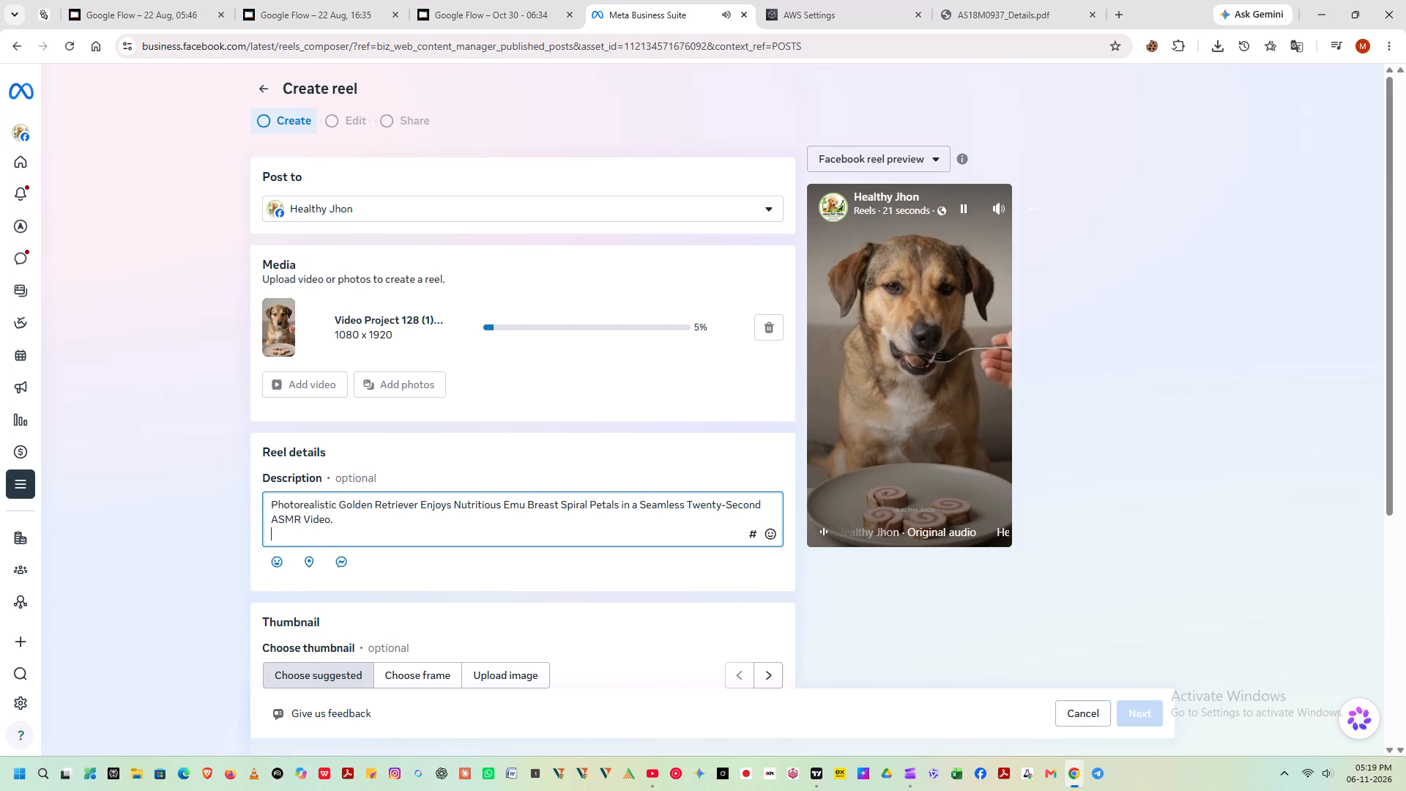
key("Return")
key("Return")
Add the suggested hashtags #asmrvideo, #cutedogs and #petcare on the last line of the description, and pause the reel preview.
key("shift+numbersign")
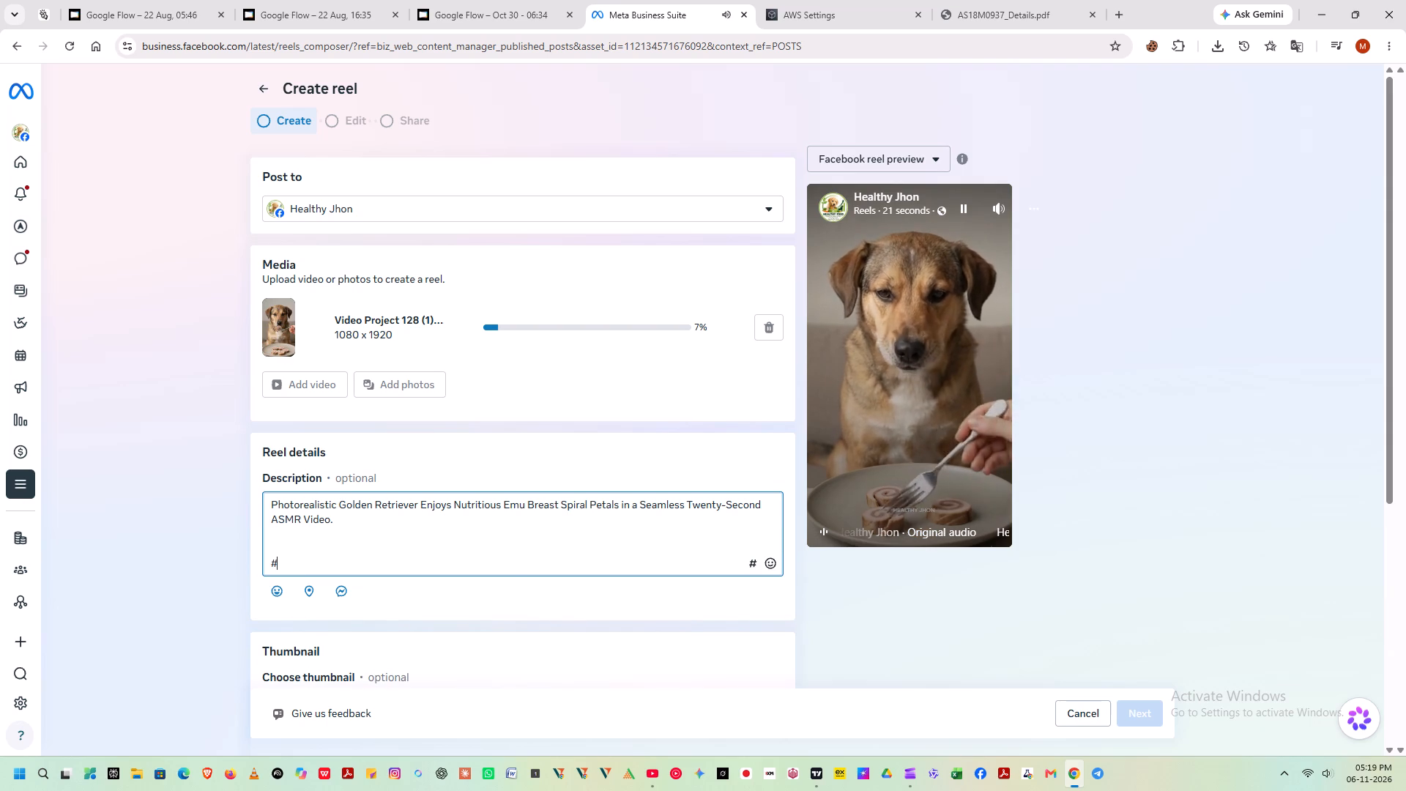
left_click(965, 205)
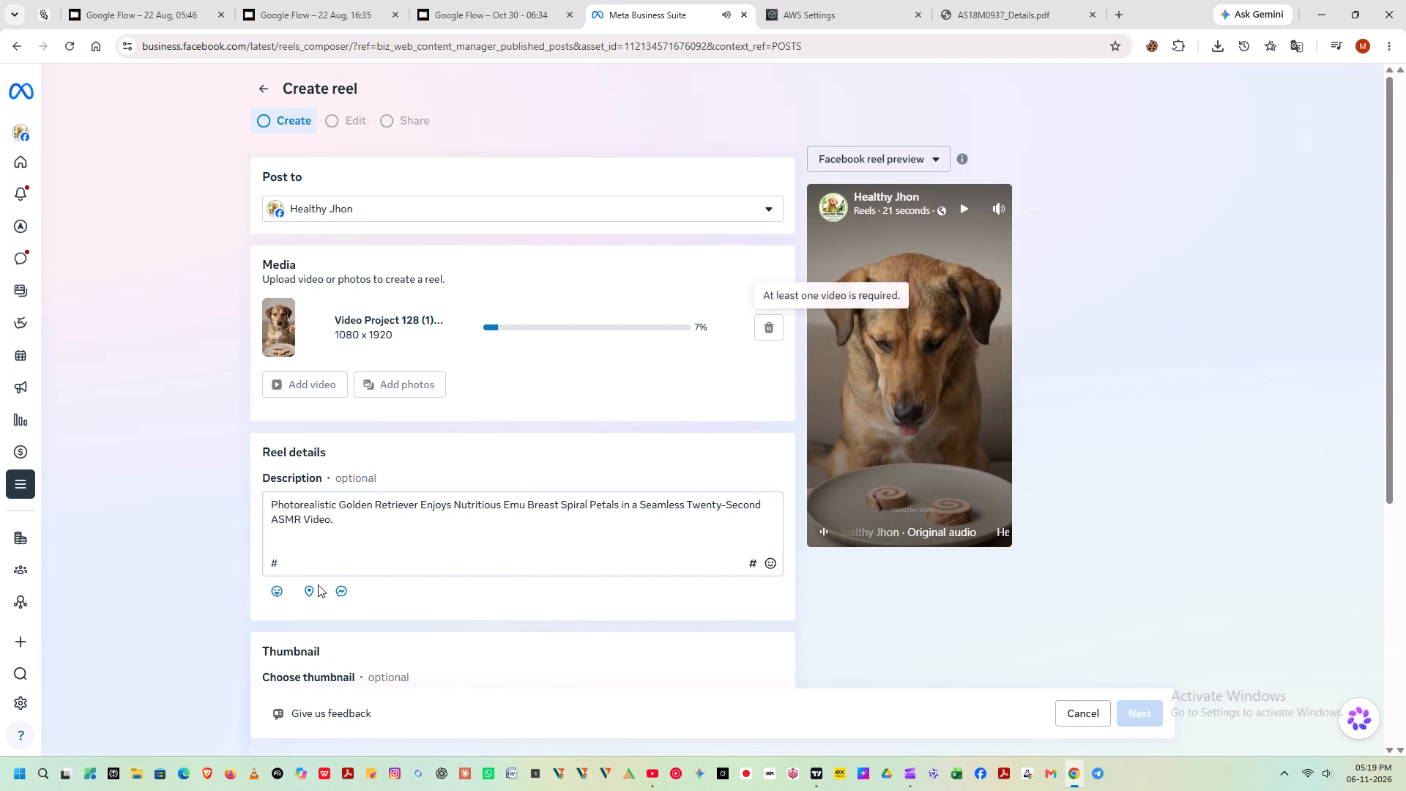
left_click(302, 561)
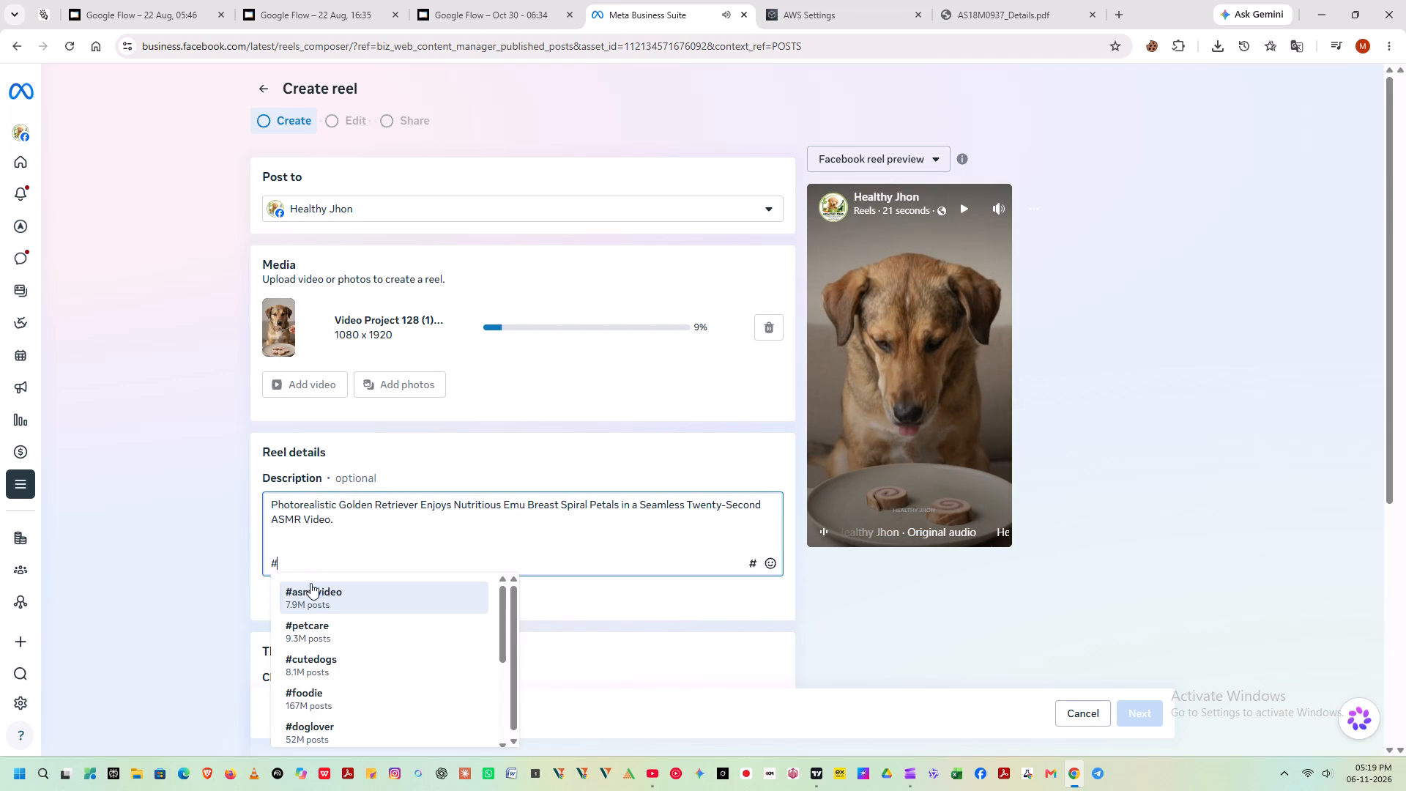
left_click(315, 593)
double_click(338, 562)
key("shift+numbersign")
left_click(406, 658)
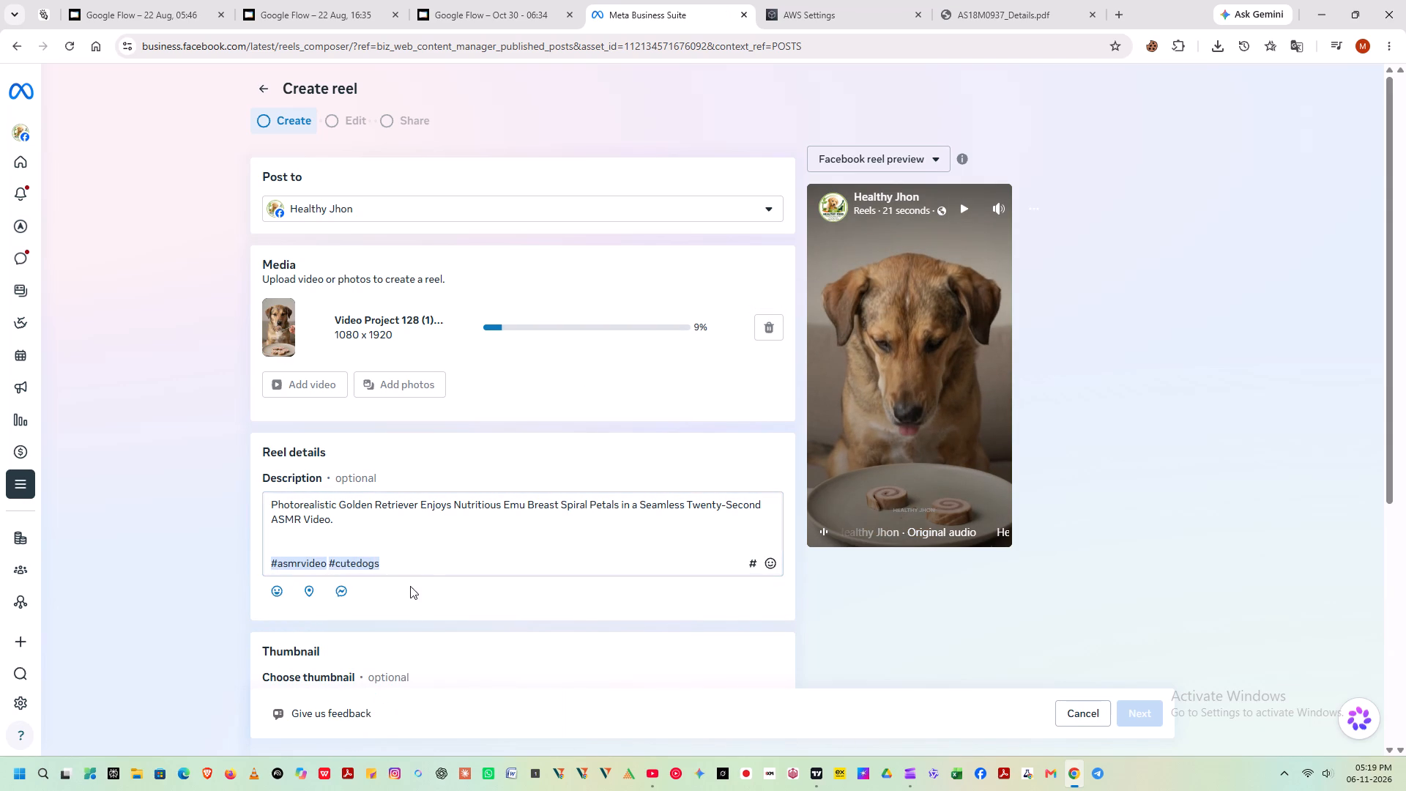
double_click(419, 561)
key("shift+numbersign")
left_click(425, 628)
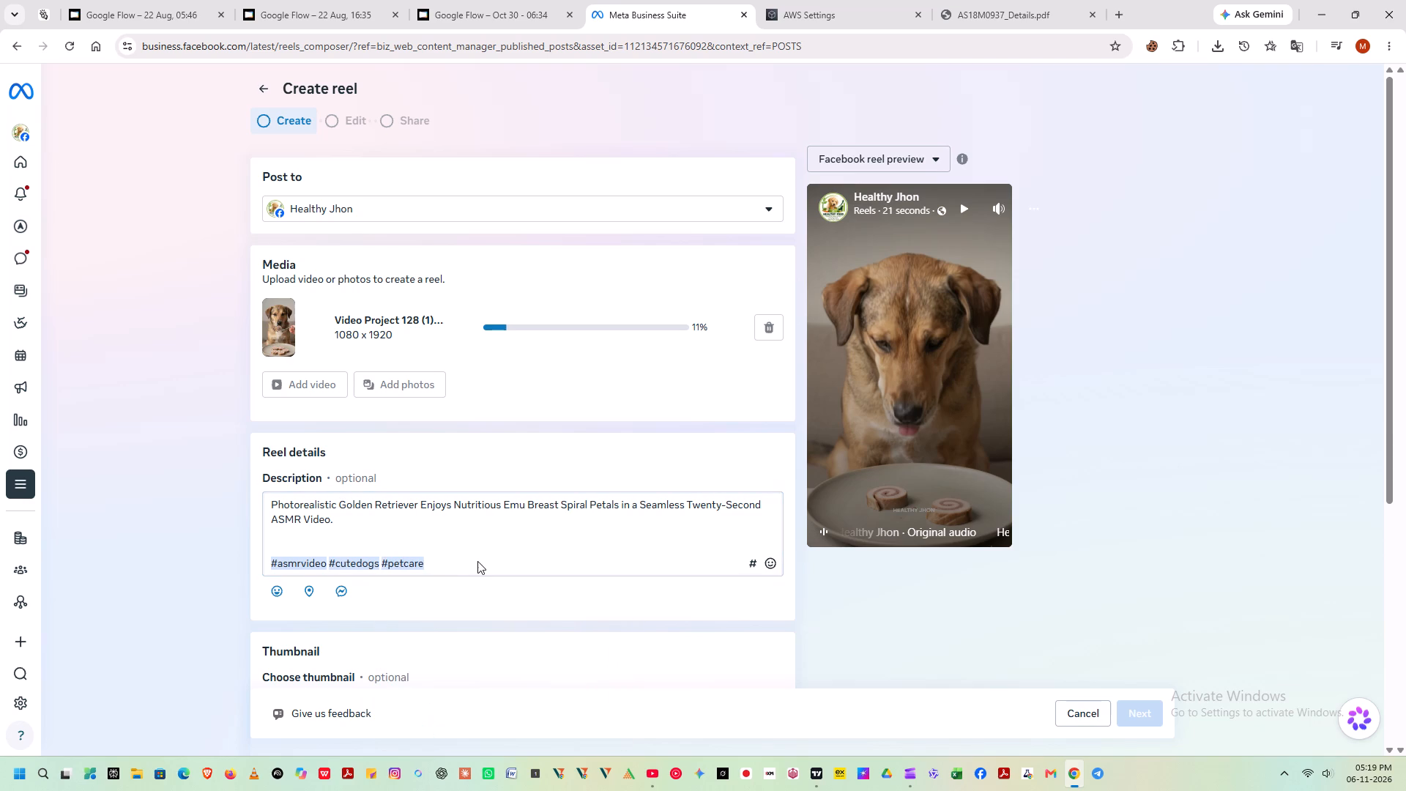
Add the suggested hashtags #cutedog after #petcare and #foodreview on the line above.
left_click(477, 561)
key("shift+numbersign")
scroll(507, 659, "down", 2)
left_click(505, 628)
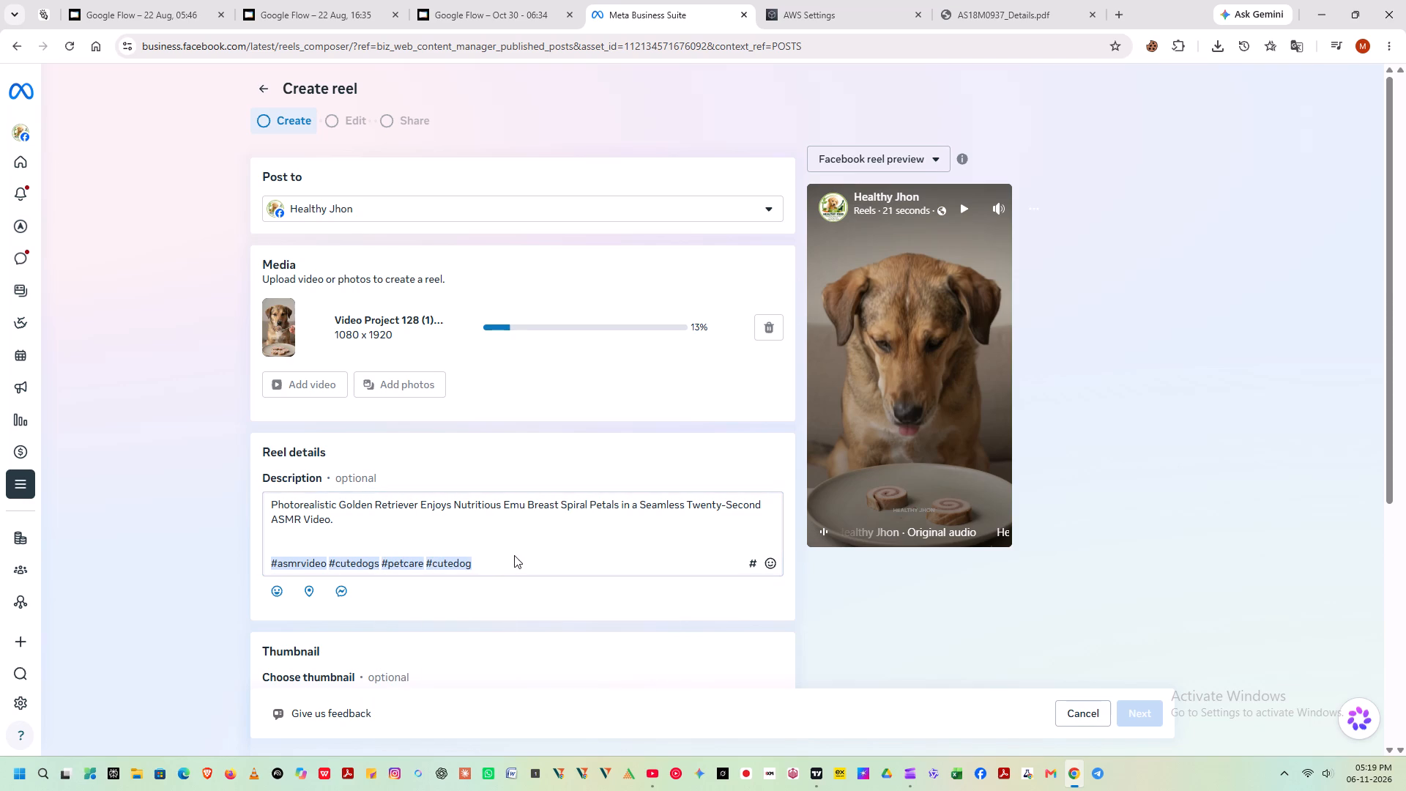
left_click(514, 555)
key("shift+numbersign")
scroll(403, 696, "down", 5)
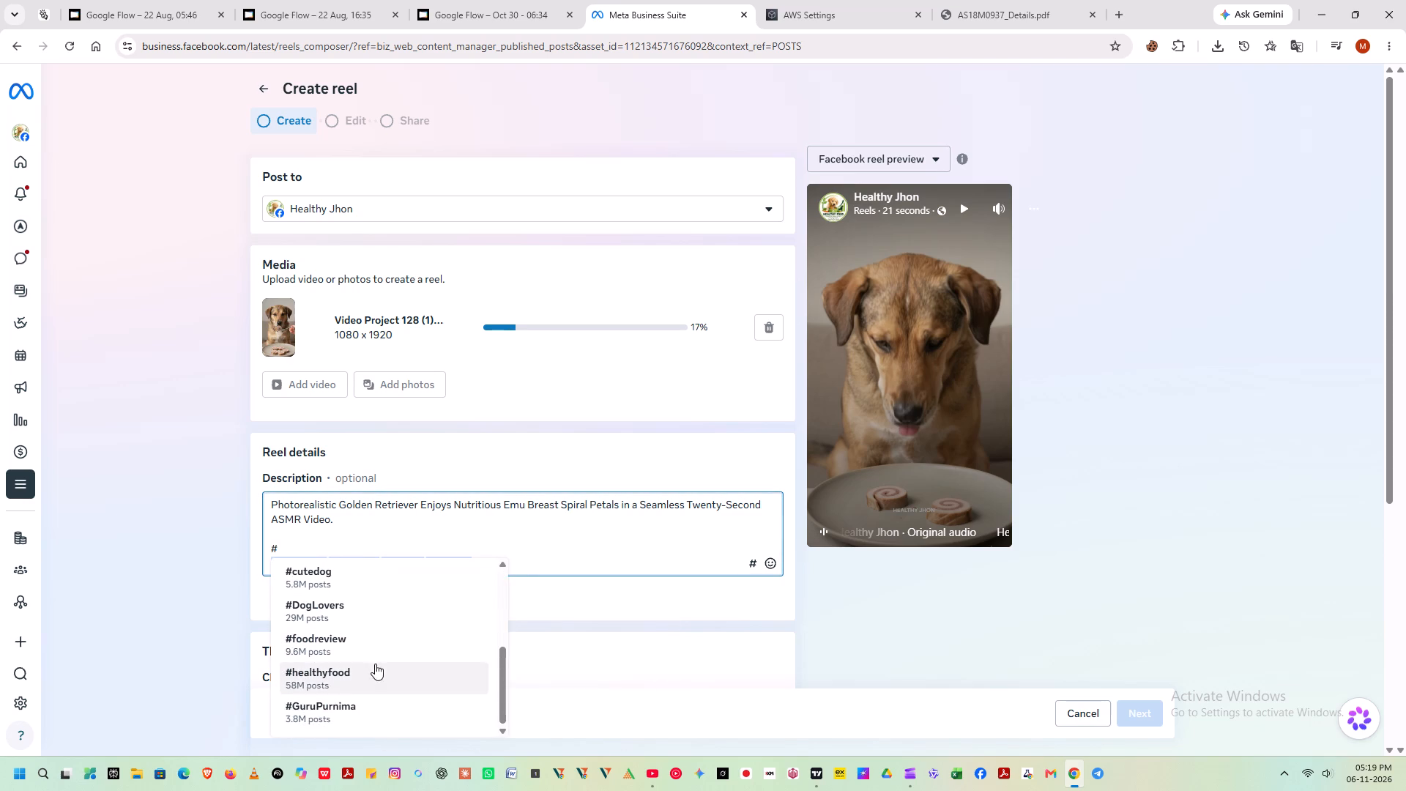
left_click(390, 642)
scroll(672, 527, "up", 4)
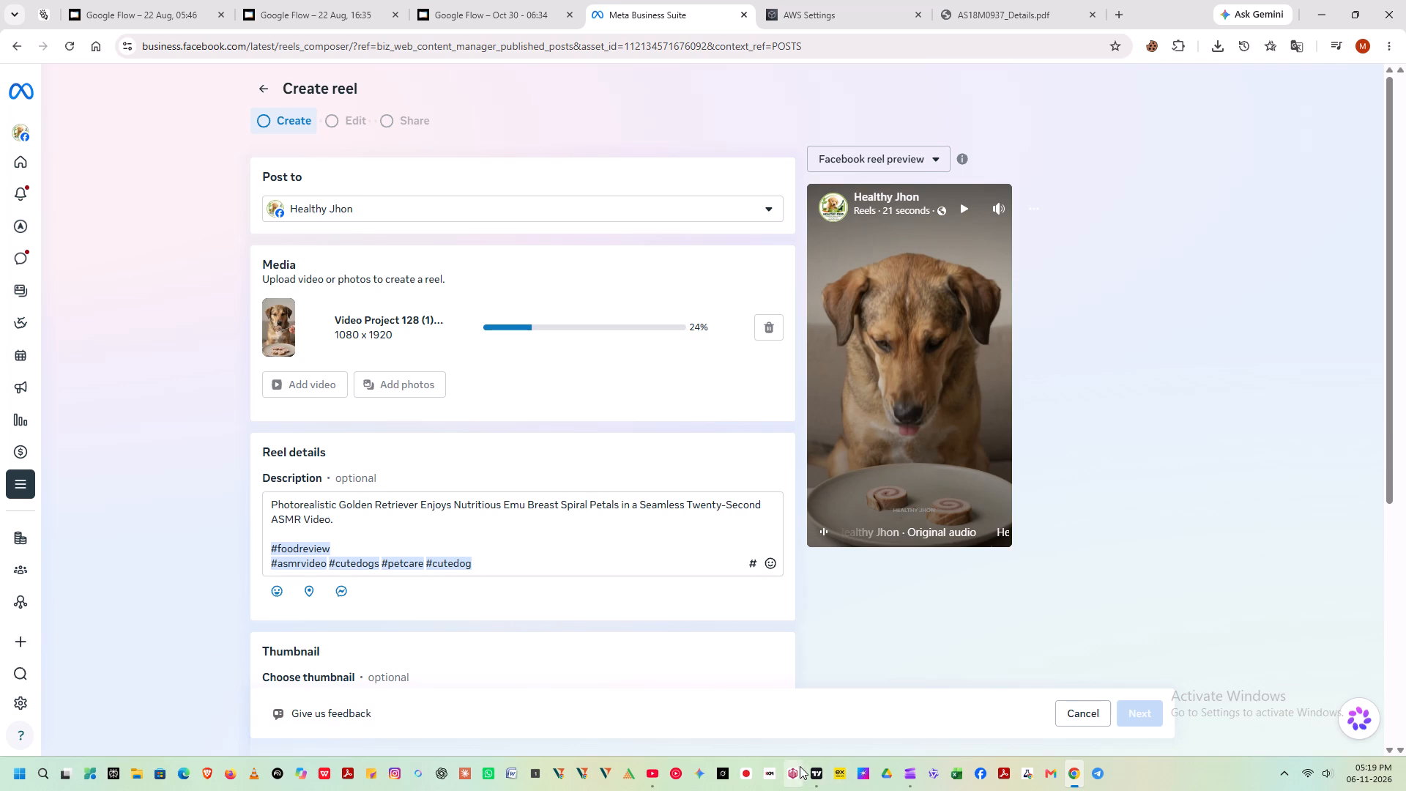
Switch to TradingView, maximize its window, and open the XAUUSD gold symbol from the symbol search.
left_click(814, 782)
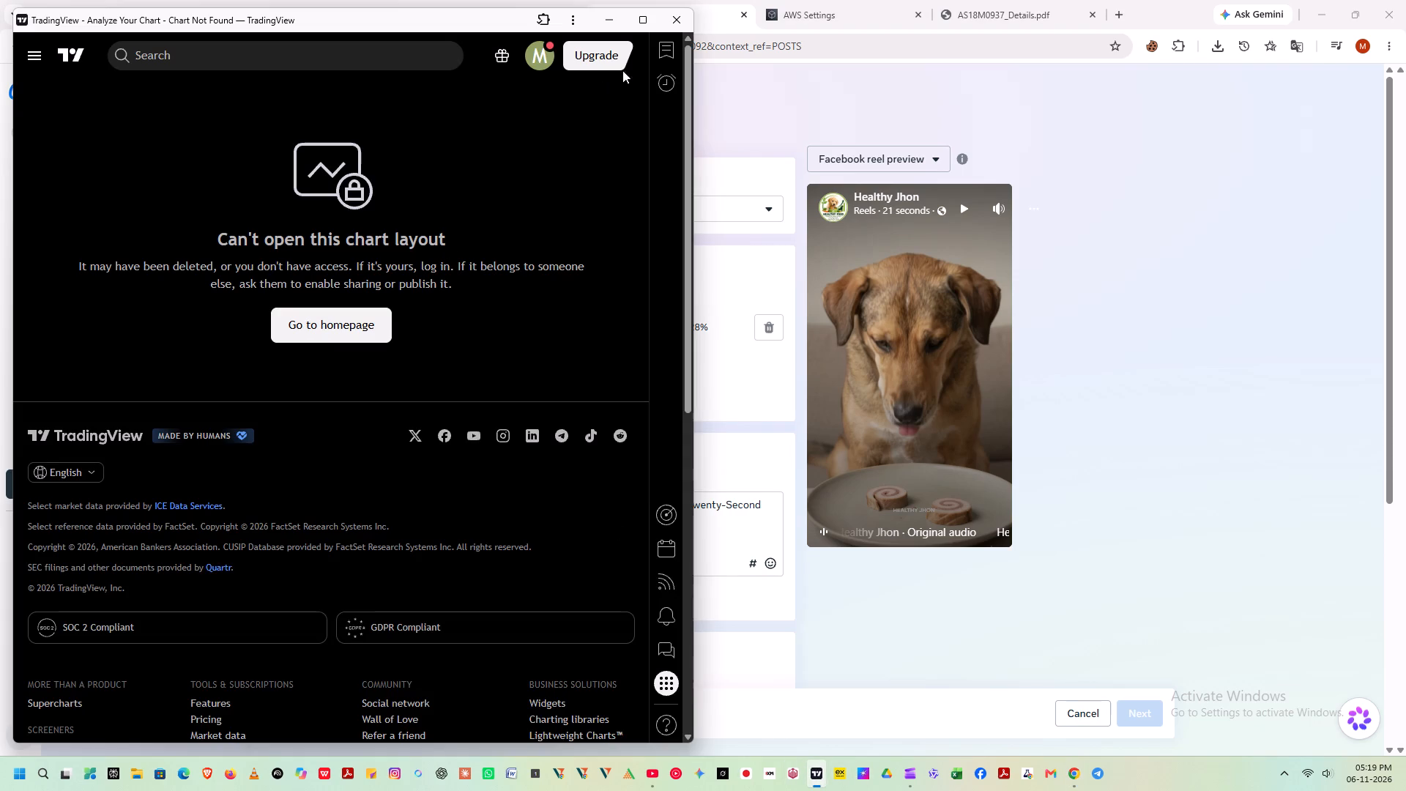
left_click(641, 31)
scroll(211, 103, "up", 1)
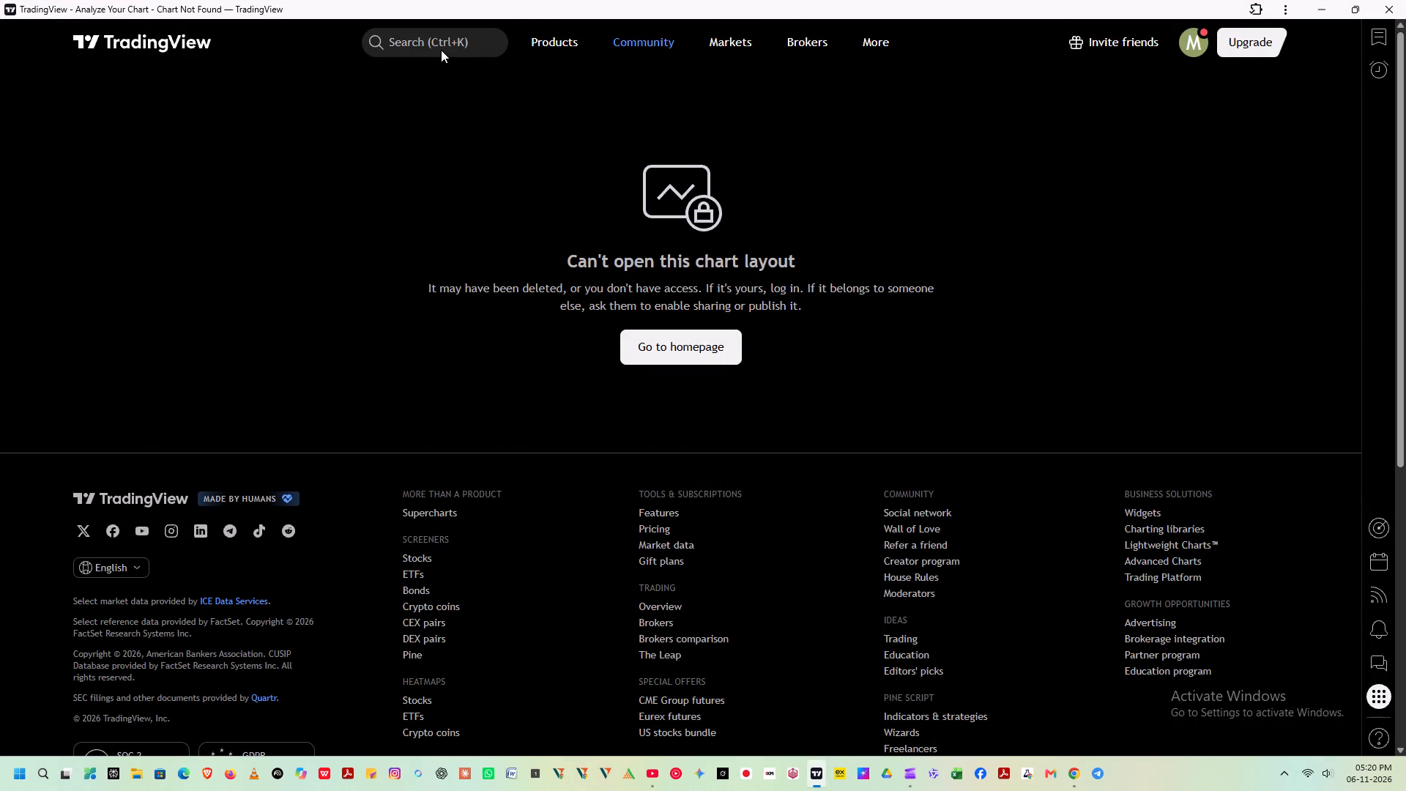
left_click(441, 50)
left_click(426, 45)
left_click(413, 41)
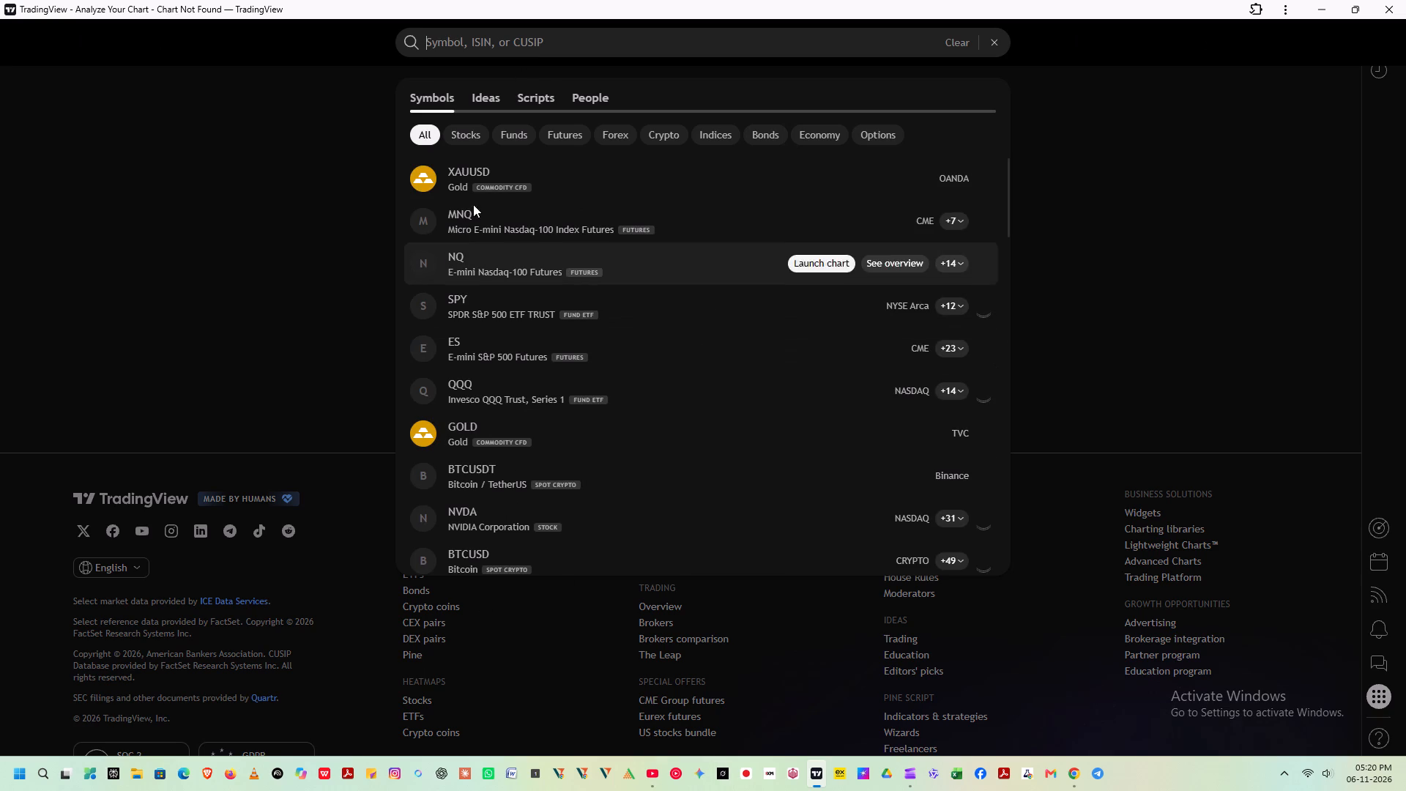
left_click(492, 187)
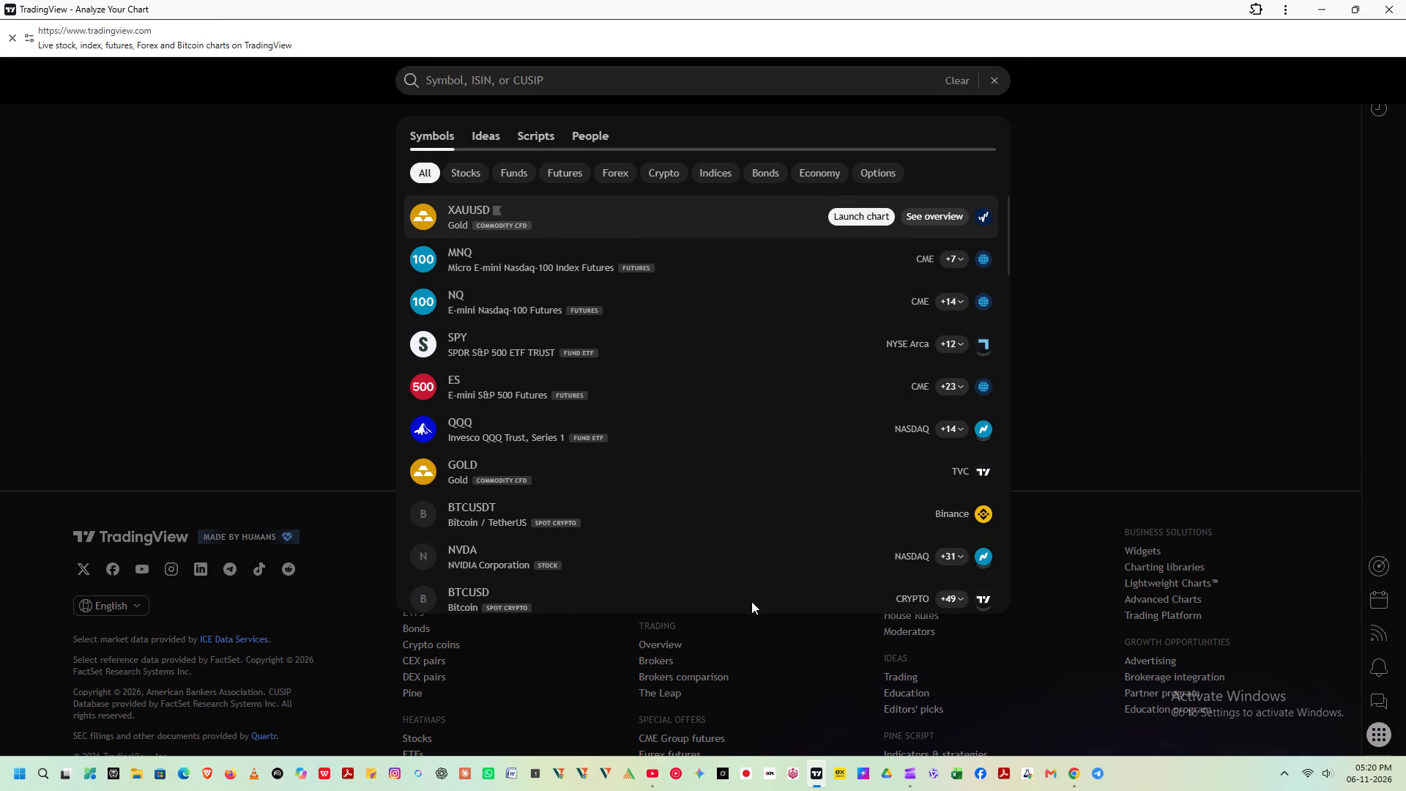
Switch to YouTube Studio and set the video title to "Photorealistic Golden Retriever Enjoys Nutritious Emu Breast Spiral Petals in a Seamless. #shorts".
left_click(1079, 773)
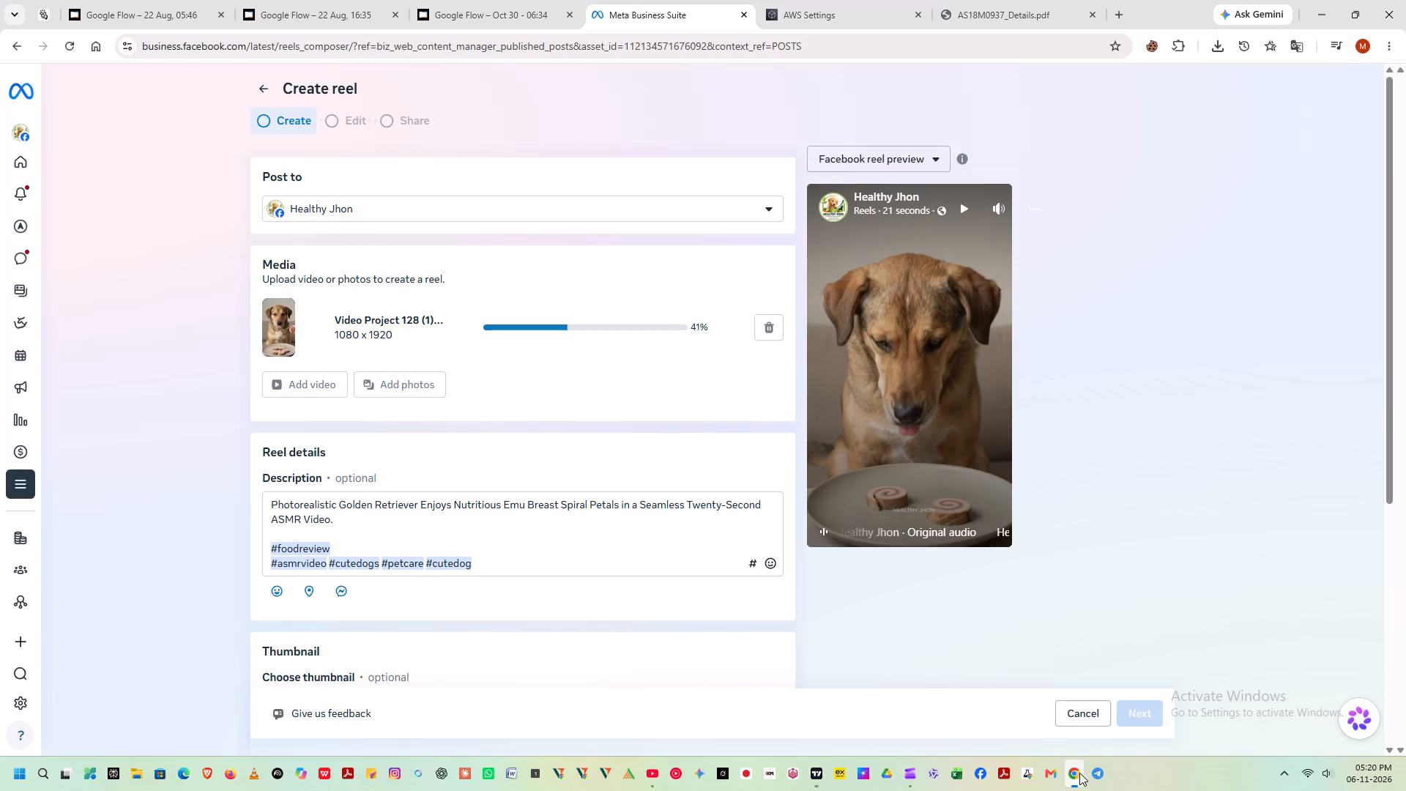
left_click(658, 776)
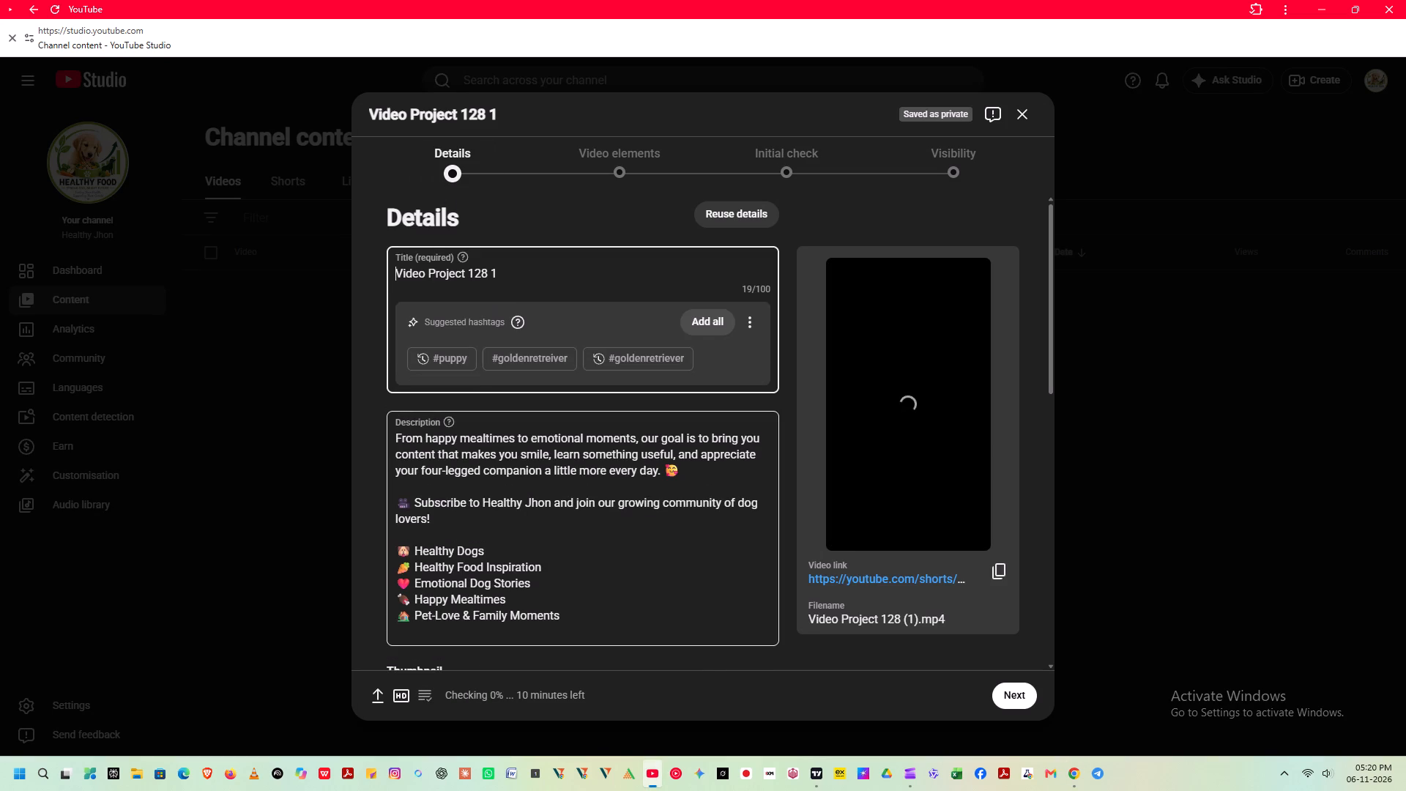
key("ctrl+v")
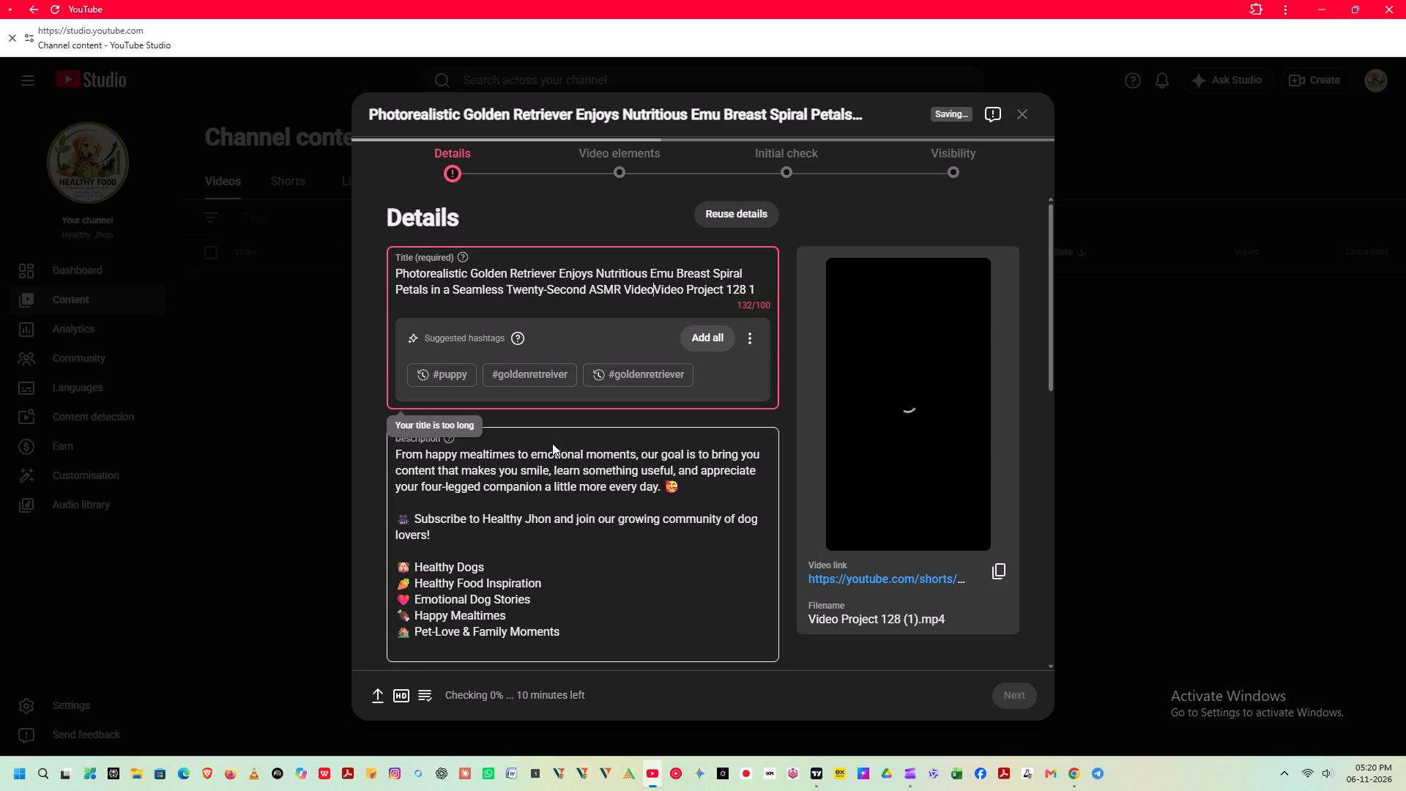
key("ctrl+a")
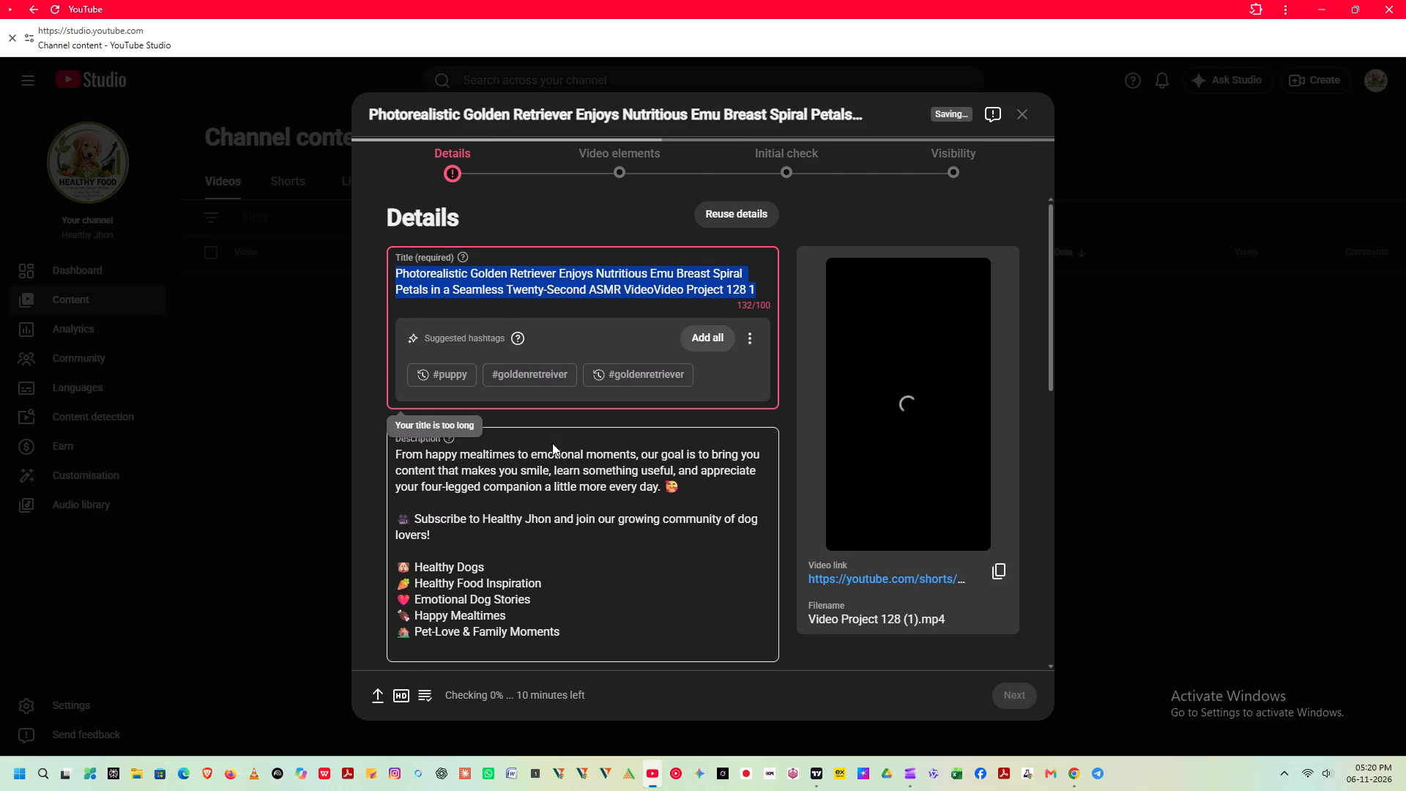
key("ctrl+v")
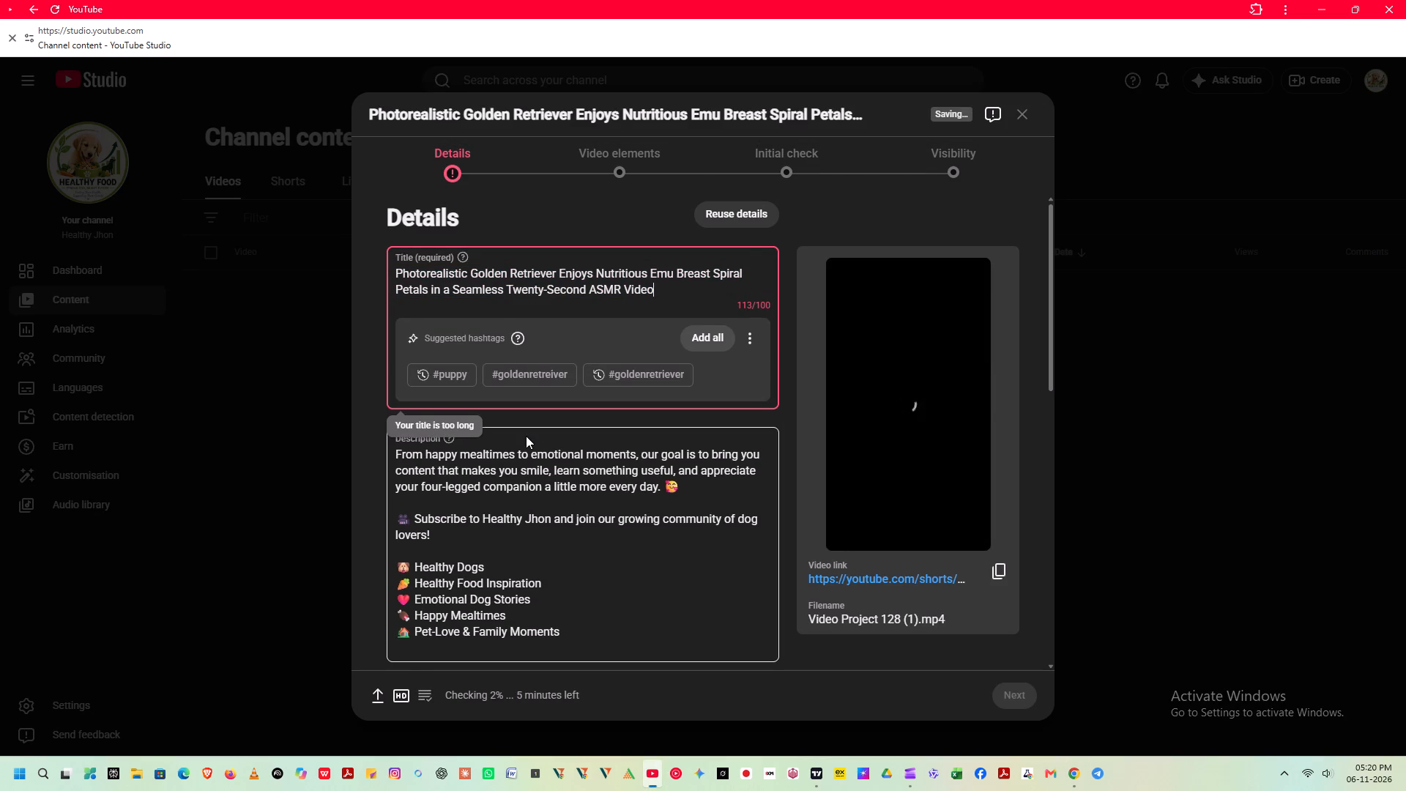
key("BackSpace")
key("BackSpace")
key("BackSpace")
key("BackSpace")
key("BackSpace")
key("BackSpace")
key("BackSpace")
key("BackSpace")
key("BackSpace")
key("BackSpace")
key("BackSpace")
key("BackSpace")
key("BackSpace")
key("BackSpace")
key("BackSpace")
key("BackSpace")
key("BackSpace")
key("BackSpace")
key("BackSpace")
key("BackSpace")
key("BackSpace")
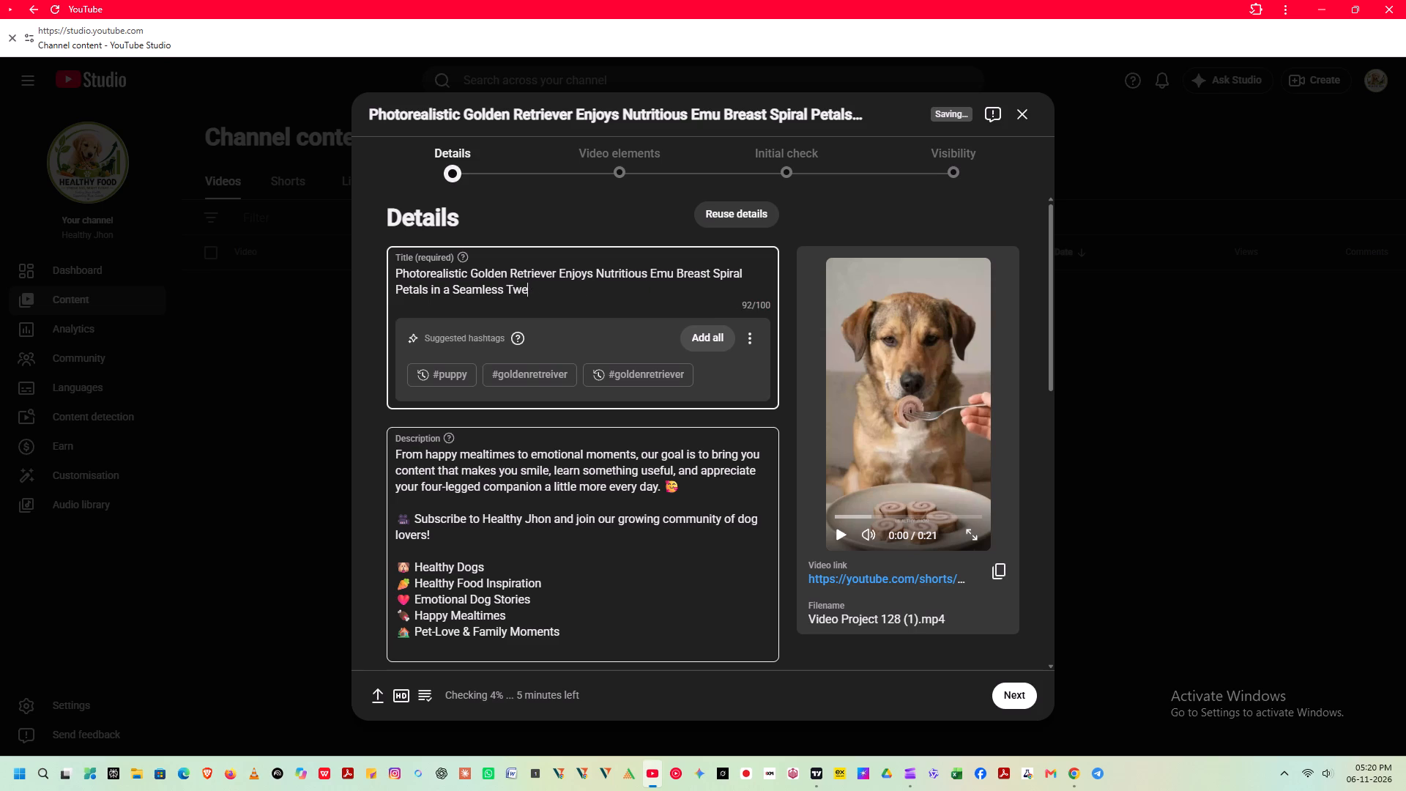
key("BackSpace")
key("BackSpace")
key("BackSpace")
key("BackSpace")
type(". #sh")
type("ort")
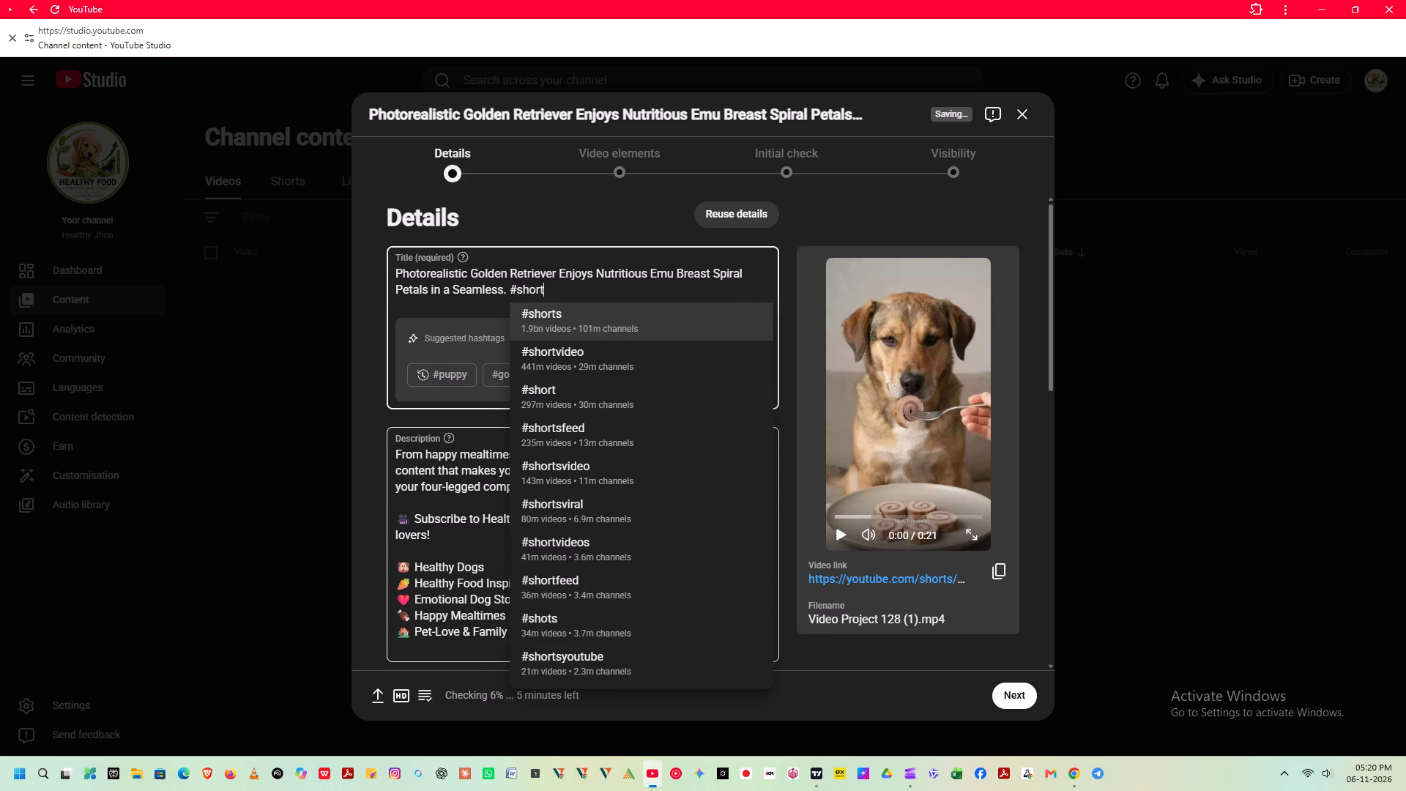
left_click(549, 319)
Mark the YouTube video as not made for kids and advance to the Visibility stage.
scroll(545, 373, "down", 7)
scroll(488, 597, "down", 5)
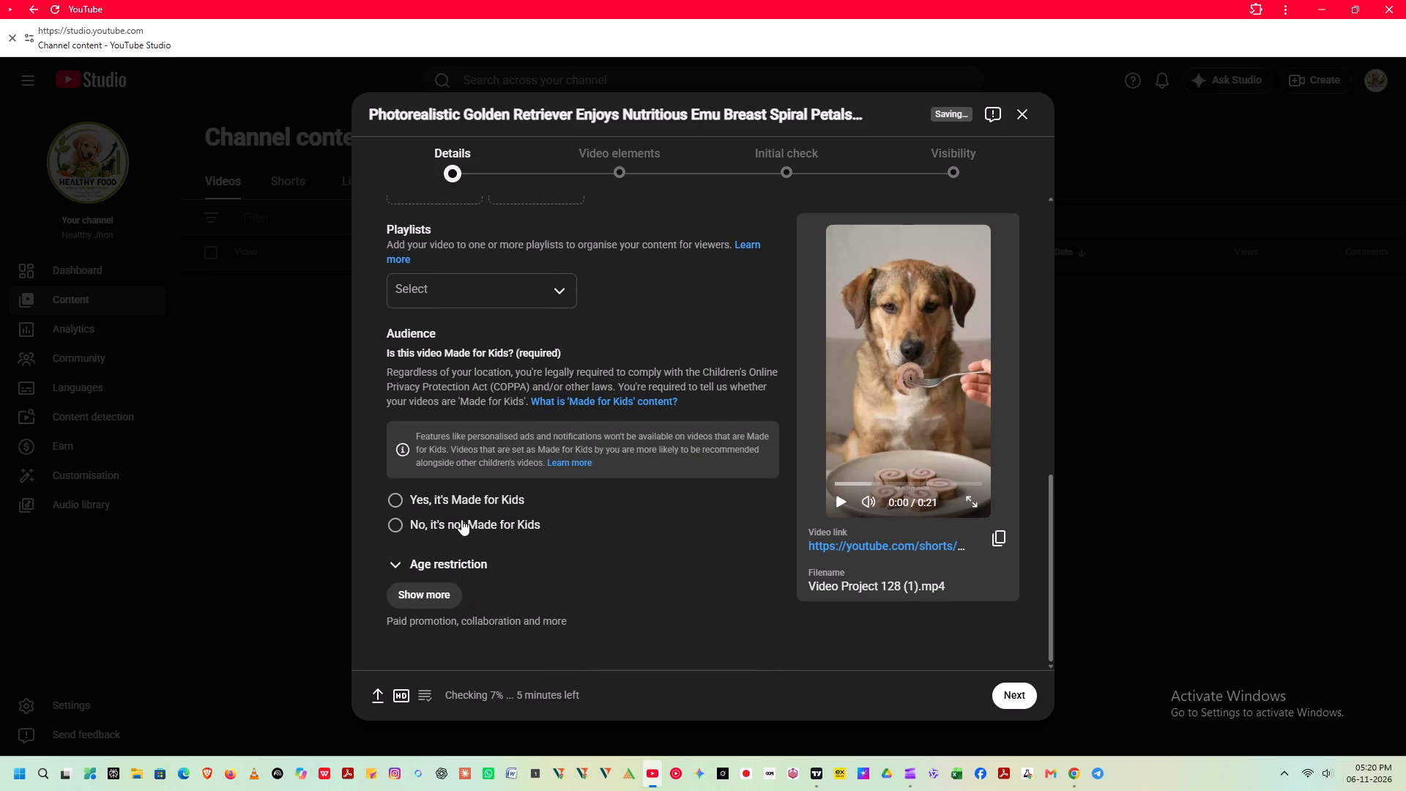
left_click(461, 519)
left_click(1009, 698)
double_click(1009, 698)
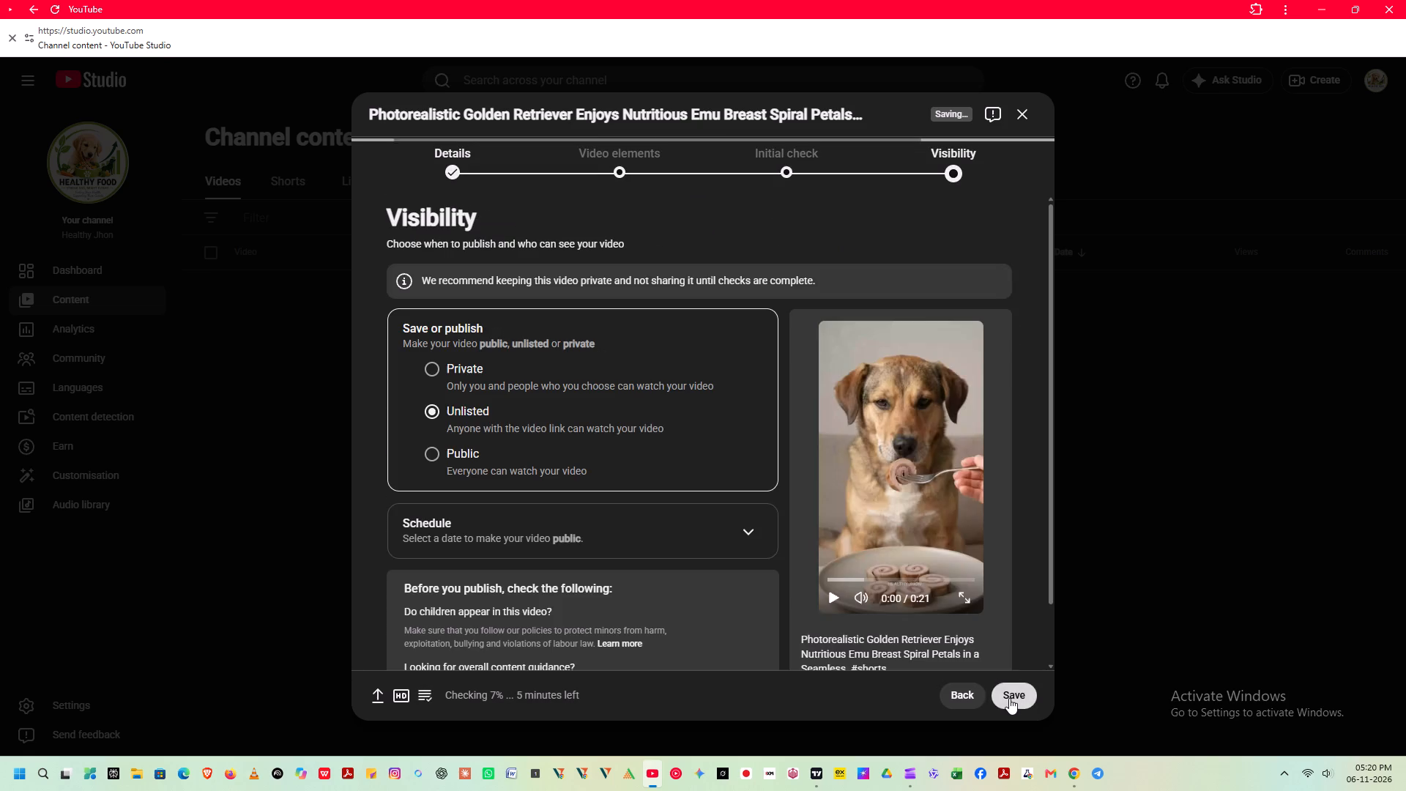
Set the YouTube video's visibility to Public and publish it.
left_click(464, 456)
scroll(535, 500, "down", 6)
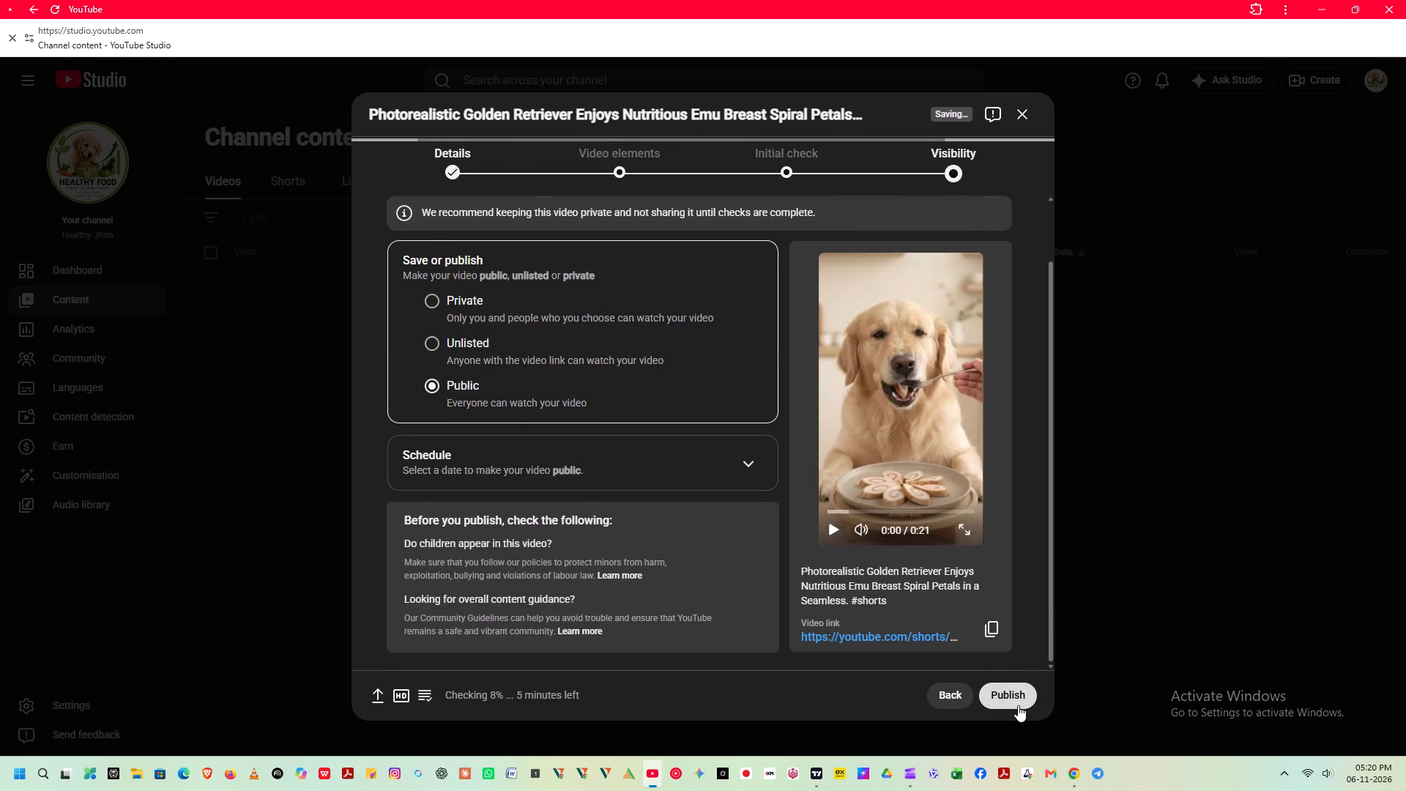
left_click(1016, 691)
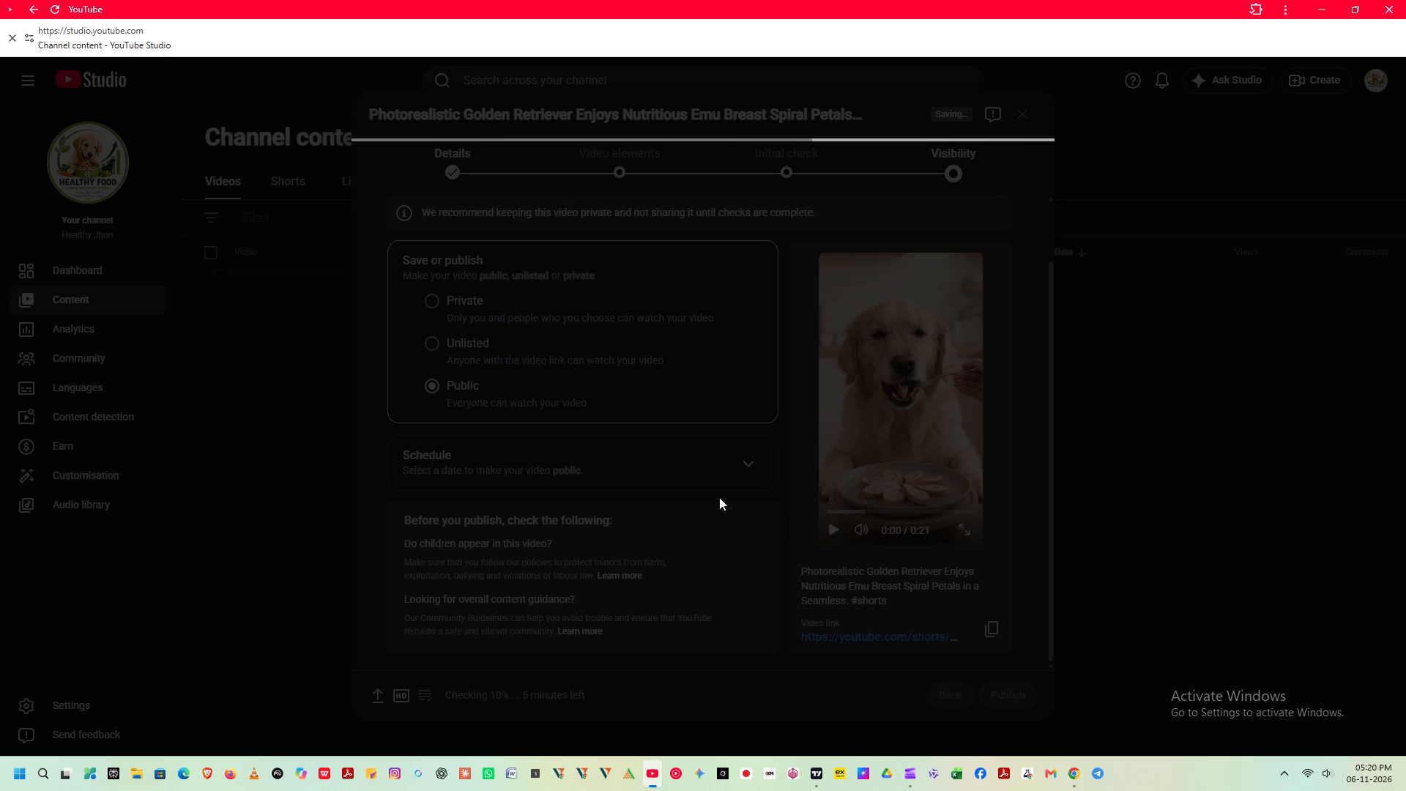
left_click(726, 471)
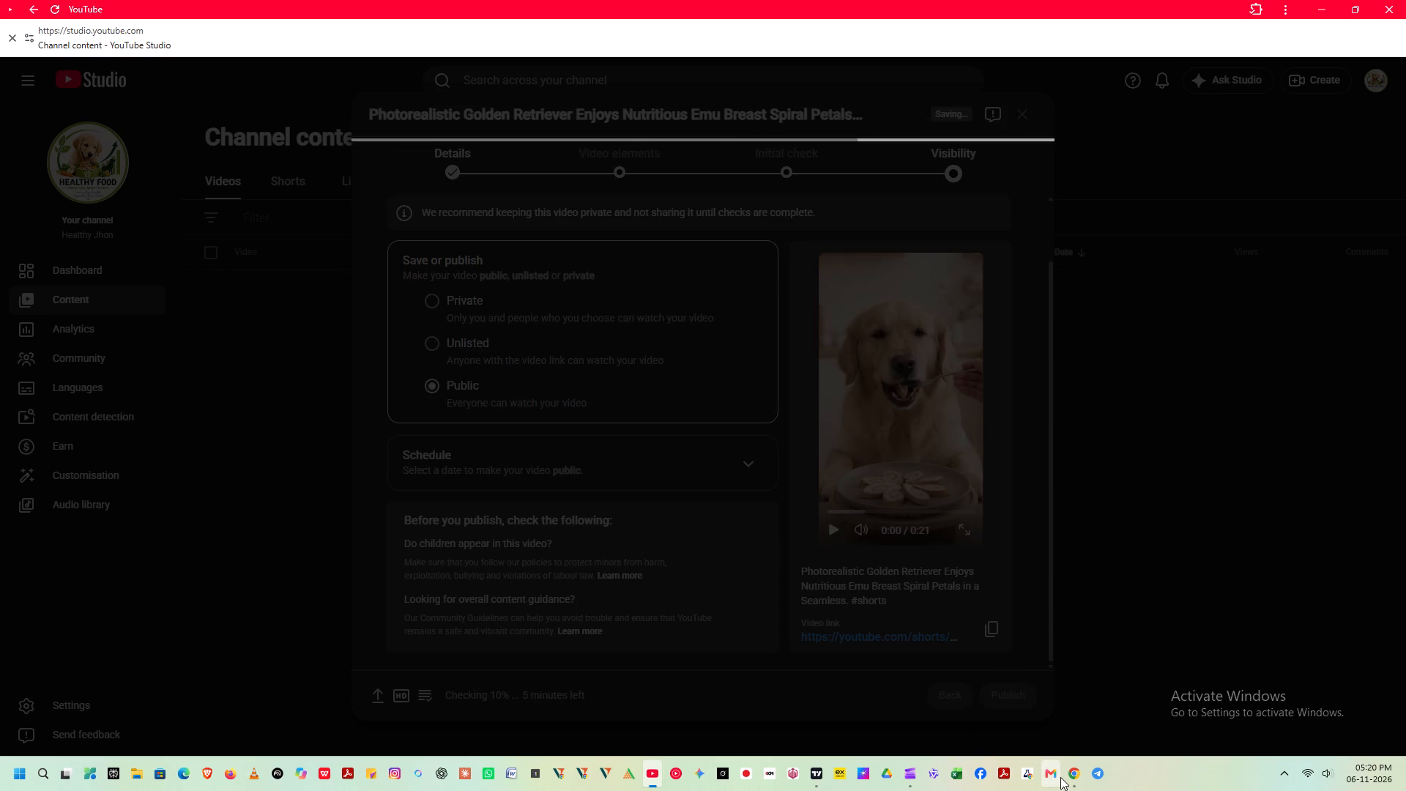
Return to the Meta Business Suite reel composer and check the video's upload progress.
left_click(1075, 783)
scroll(460, 487, "down", 4)
scroll(475, 524, "up", 4)
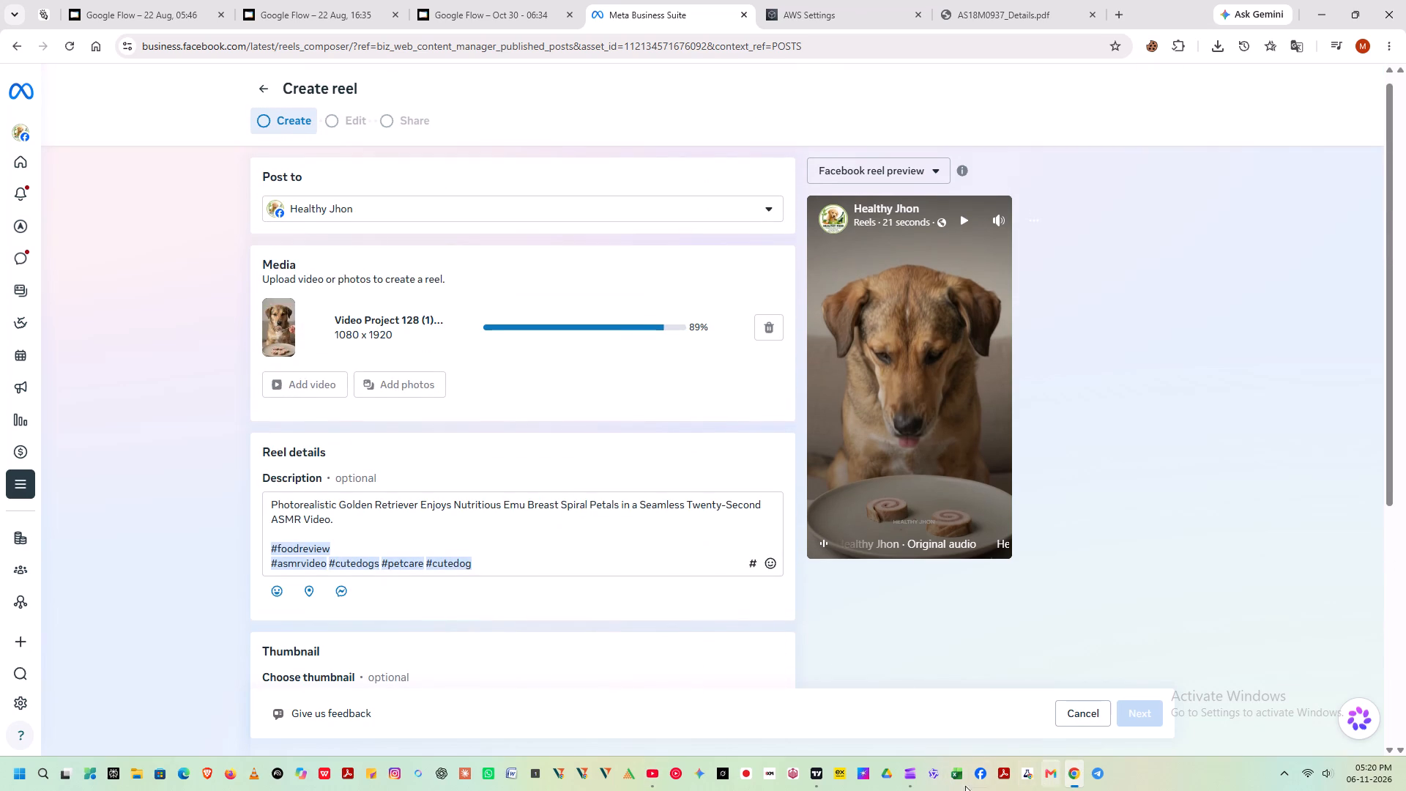
left_click(817, 779)
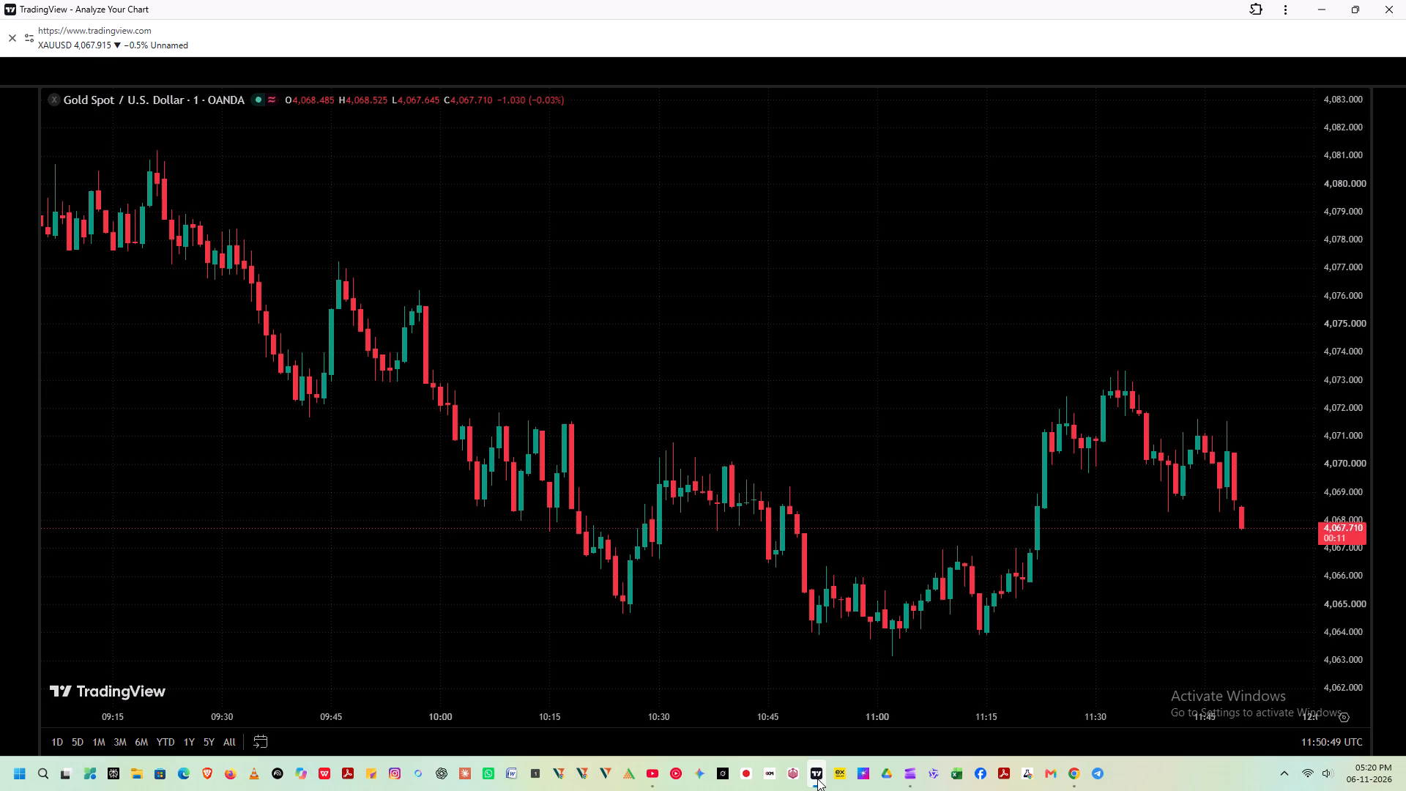
scroll(782, 426, "down", 15)
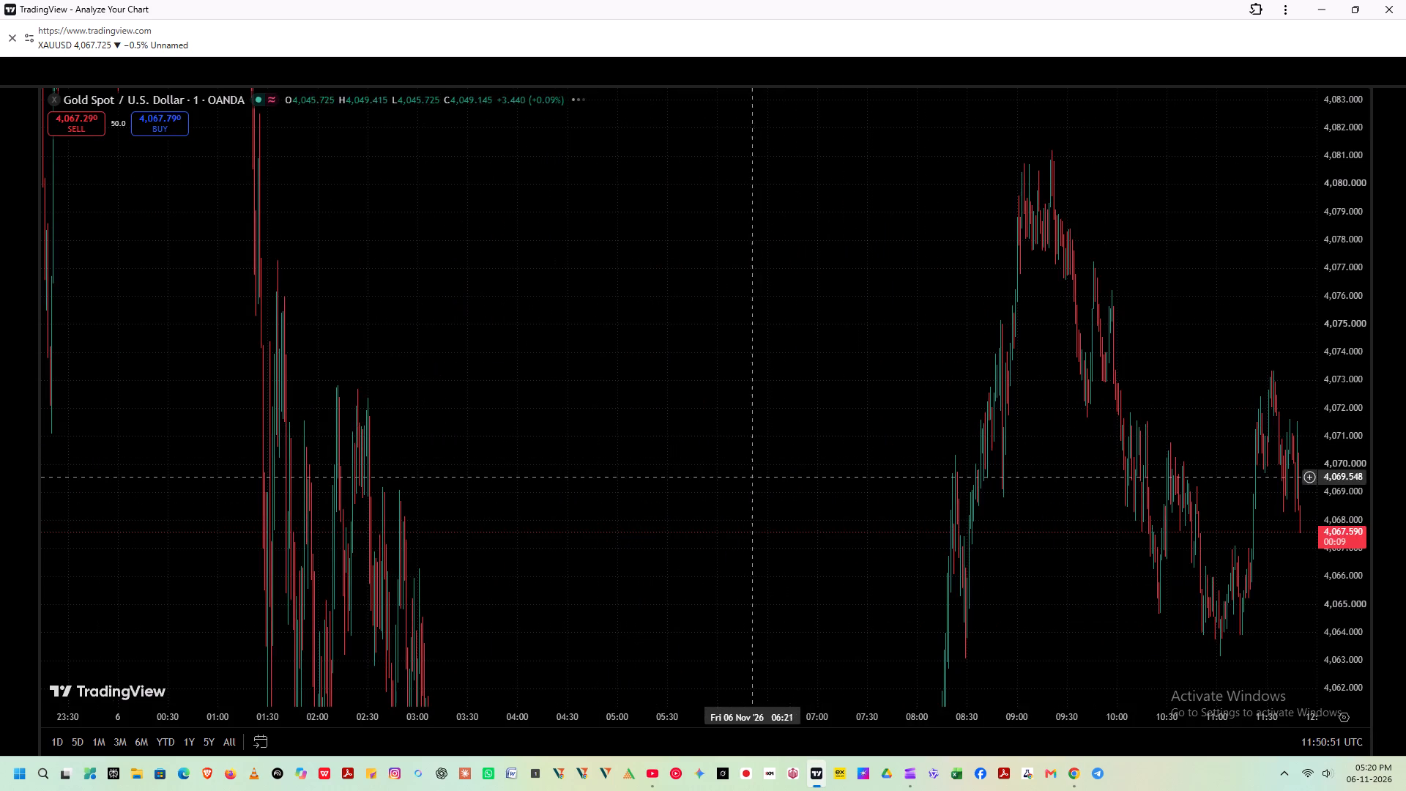
left_click_drag(750, 478, 614, 275)
scroll(704, 414, "down", 6)
scroll(722, 484, "down", 4)
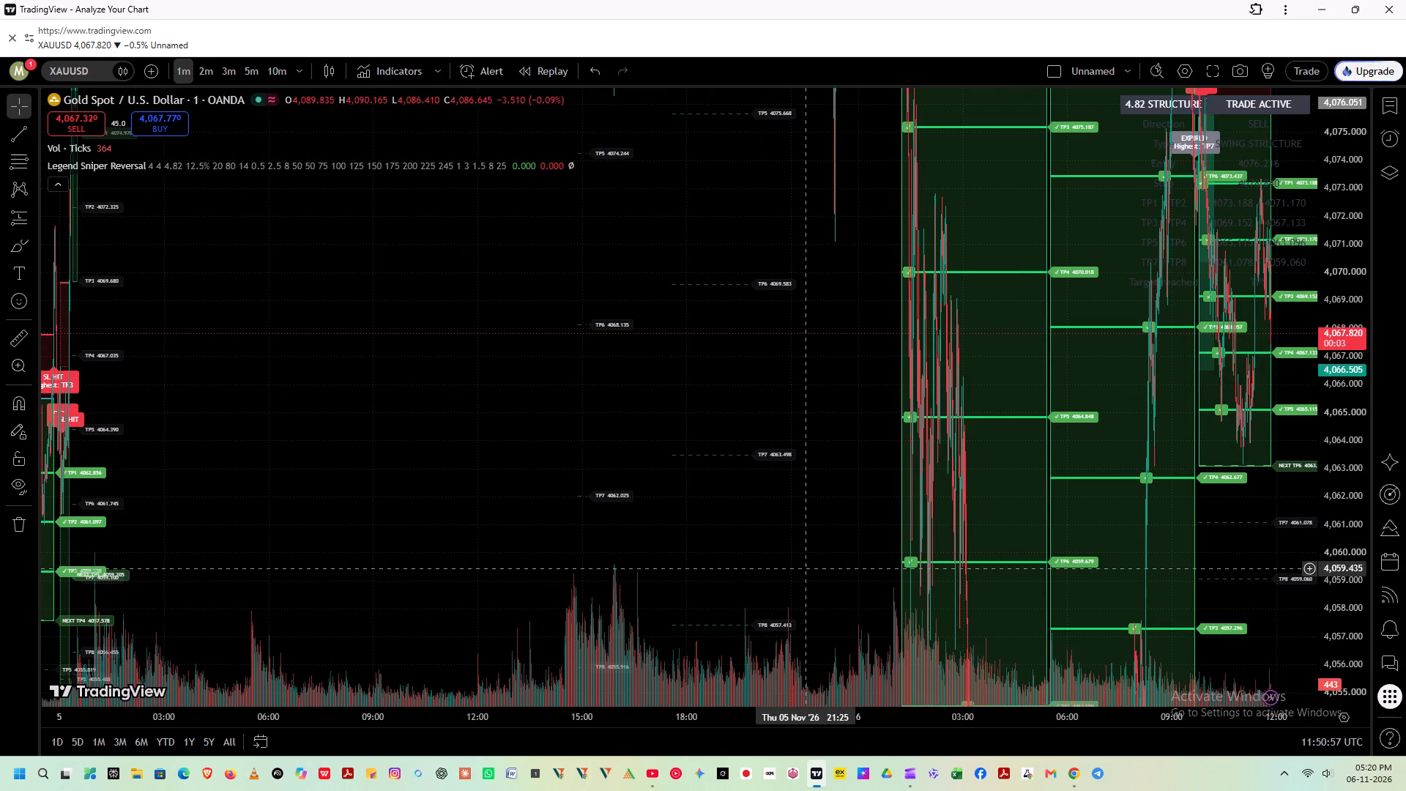
scroll(791, 589, "up", 7)
scroll(999, 593, "up", 10)
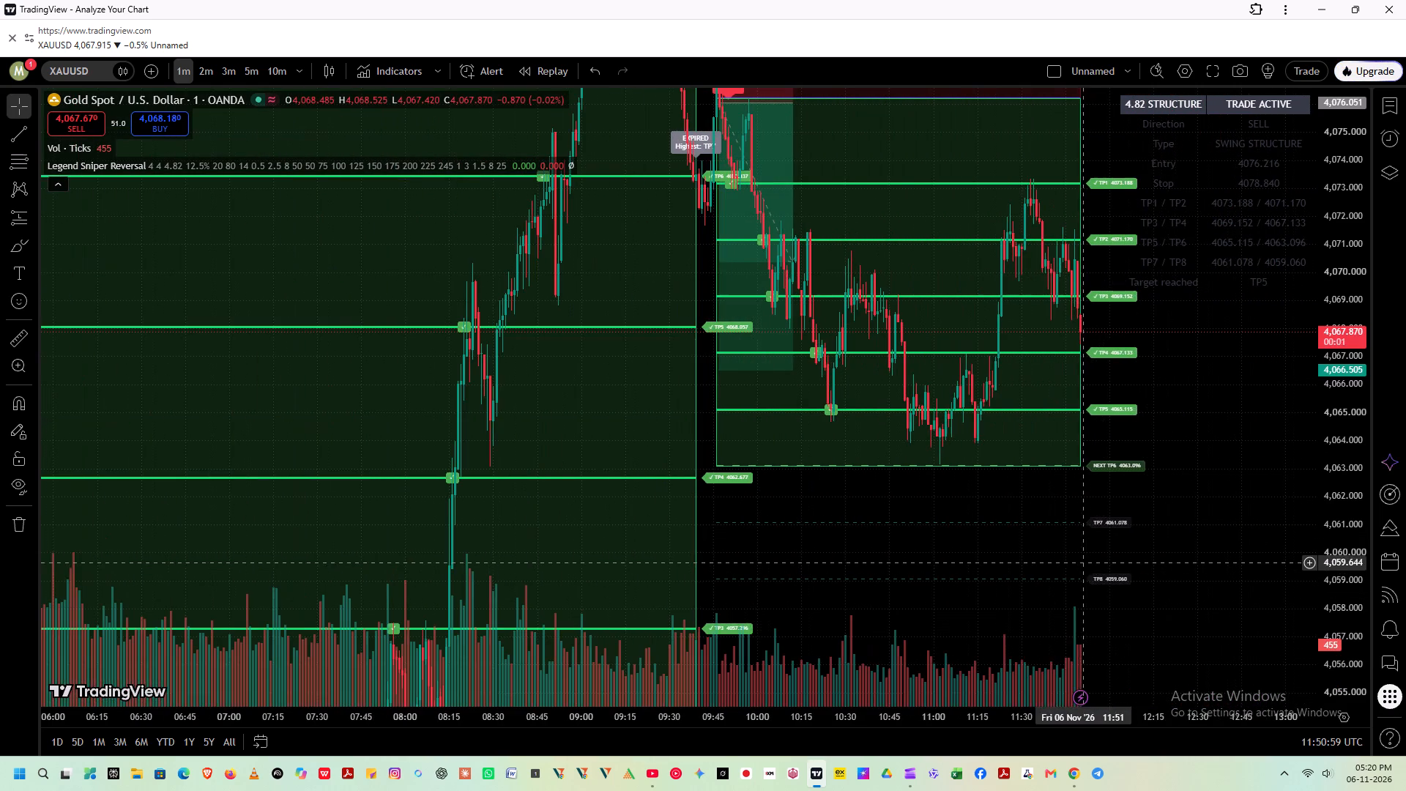
left_click_drag(1210, 478, 1015, 516)
left_click_drag(1065, 426, 1028, 463)
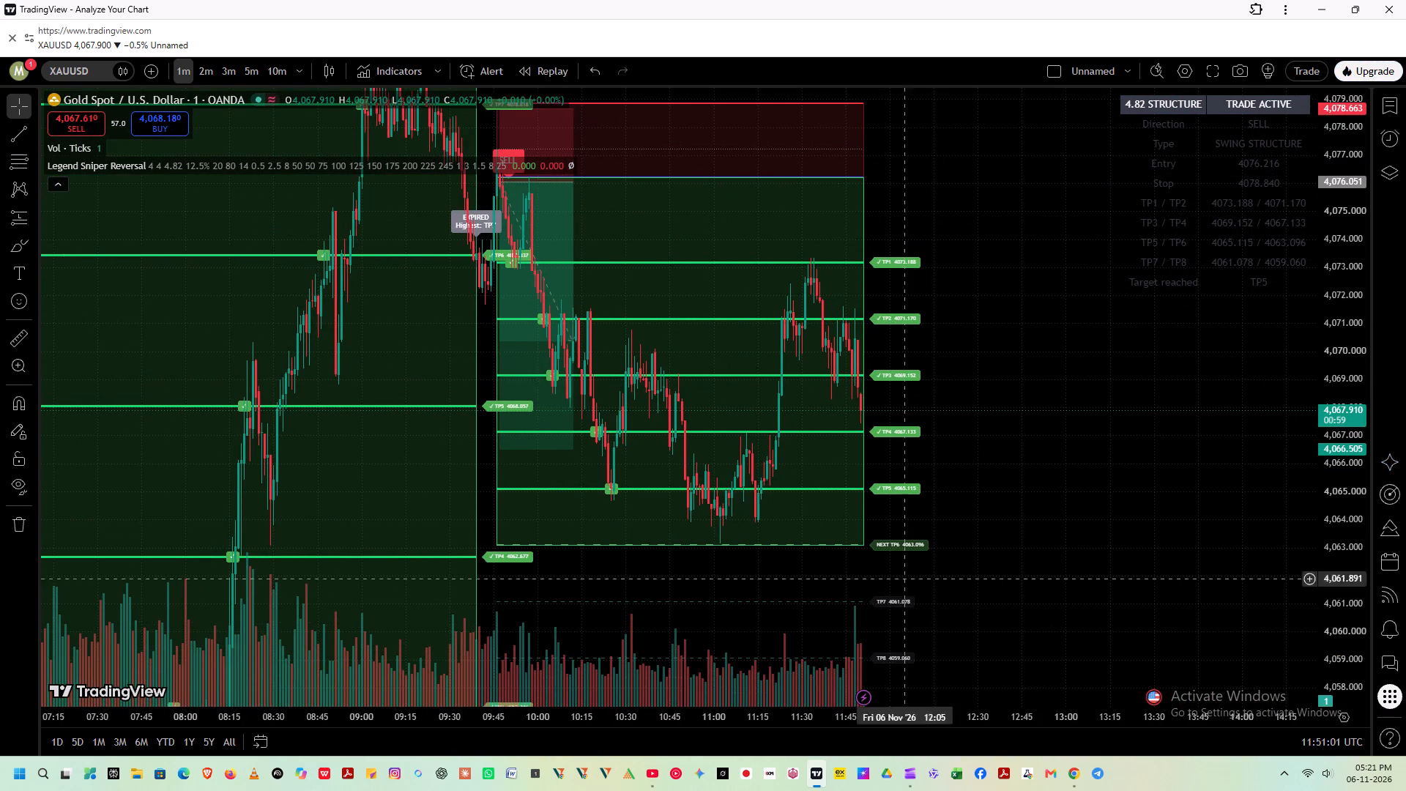
left_click(743, 674)
scroll(754, 672, "down", 6)
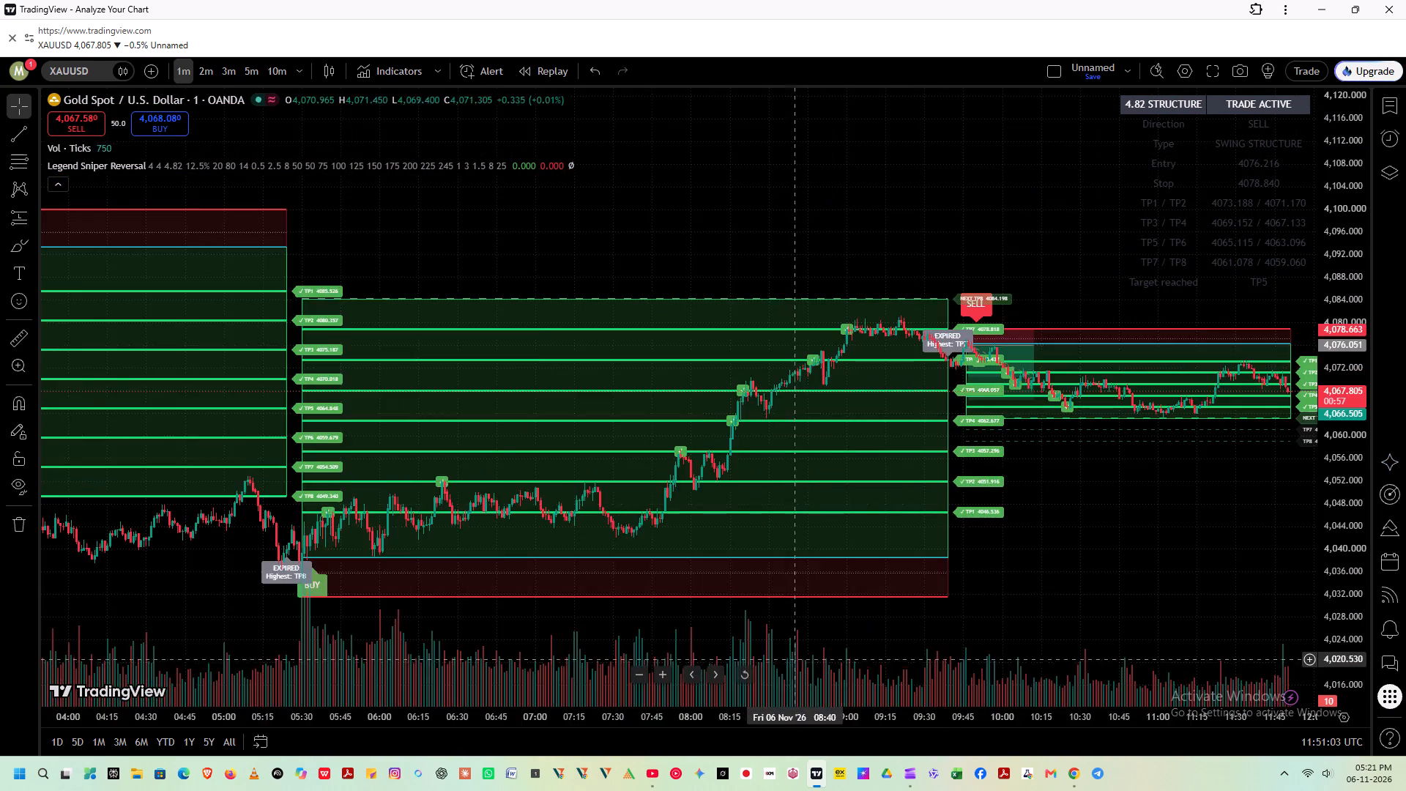
scroll(804, 656, "down", 4)
left_click_drag(1188, 548, 505, 555)
scroll(1339, 511, "up", 7)
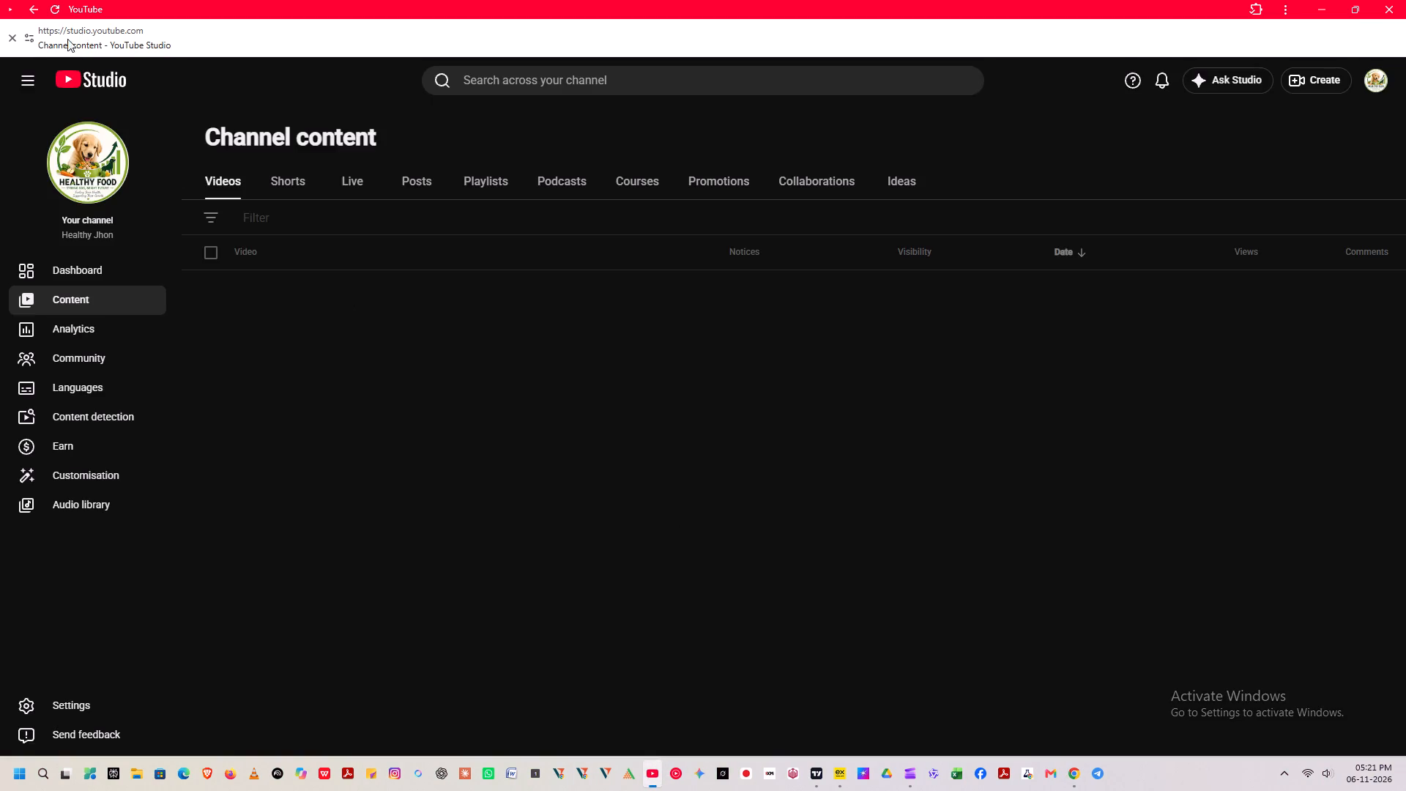
left_click(9, 36)
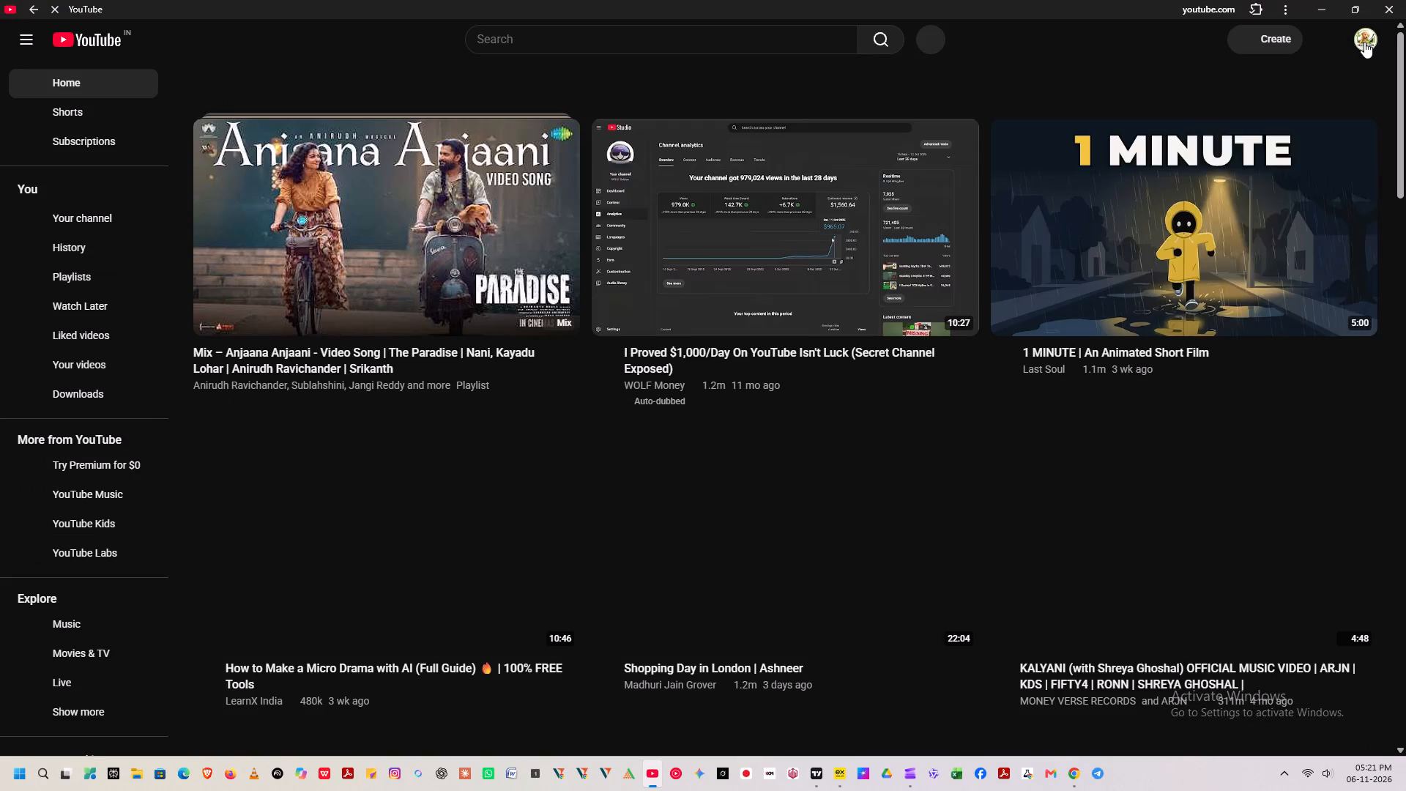
Switch YouTube from the Healthy Jhon channel to the other account with 30 subscribers.
left_click(1364, 42)
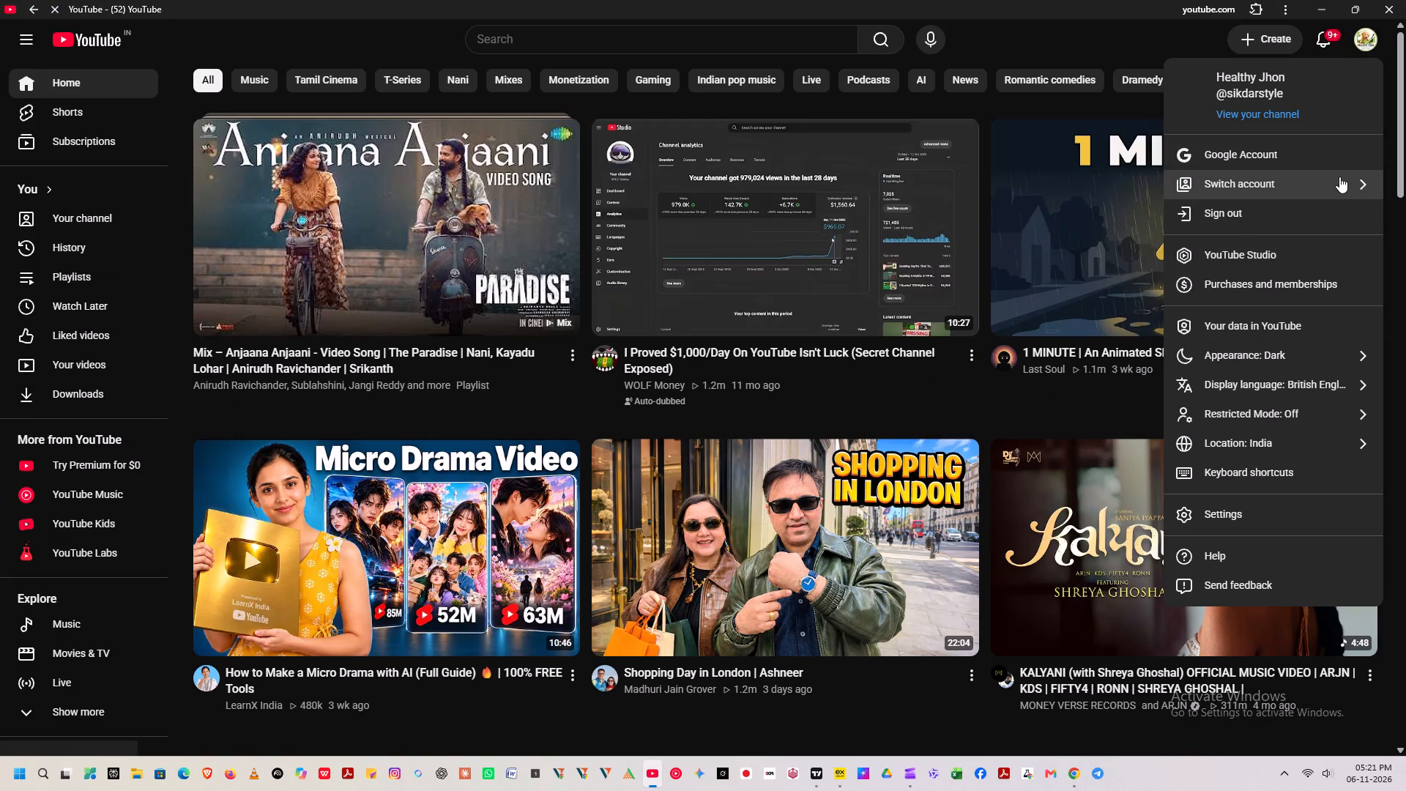
left_click(1339, 177)
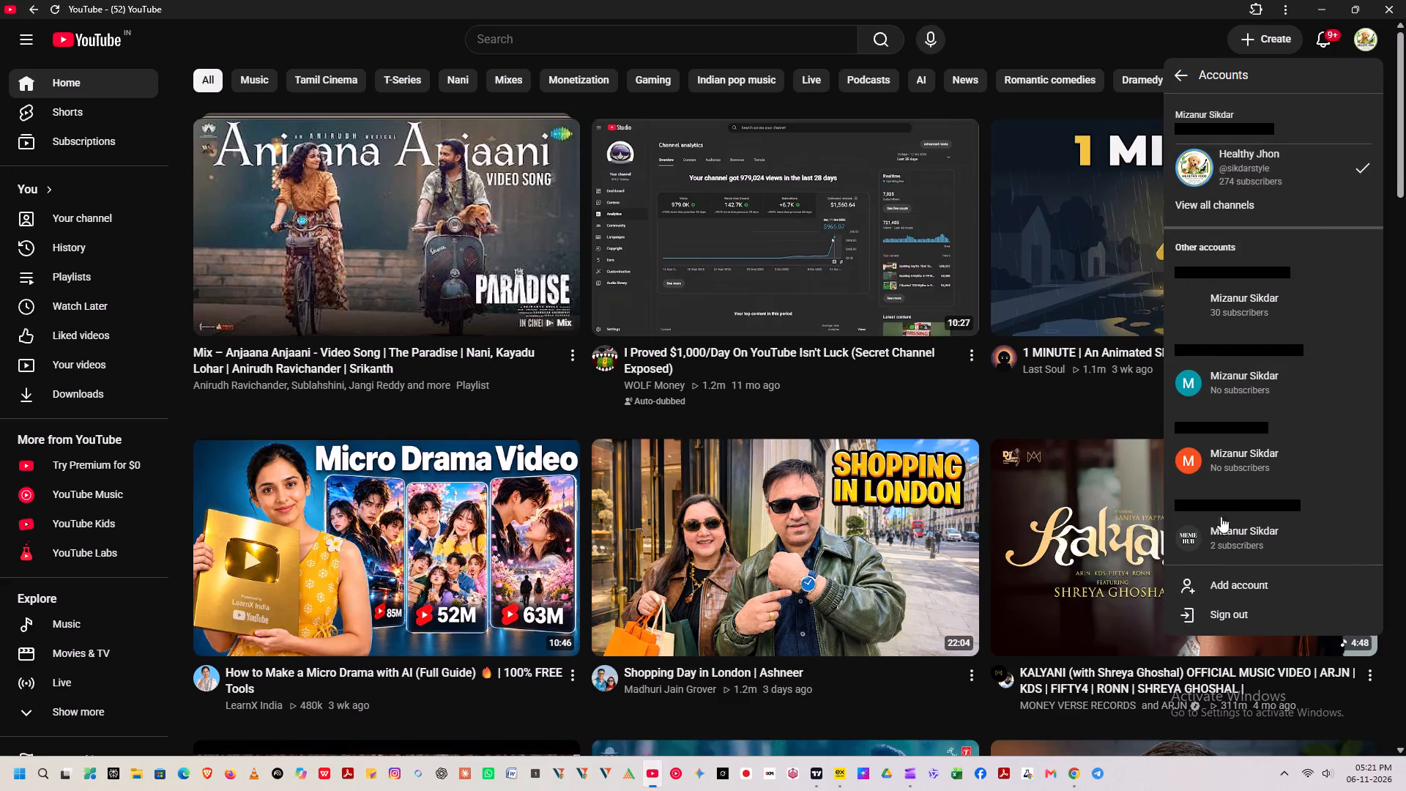
left_click(1197, 320)
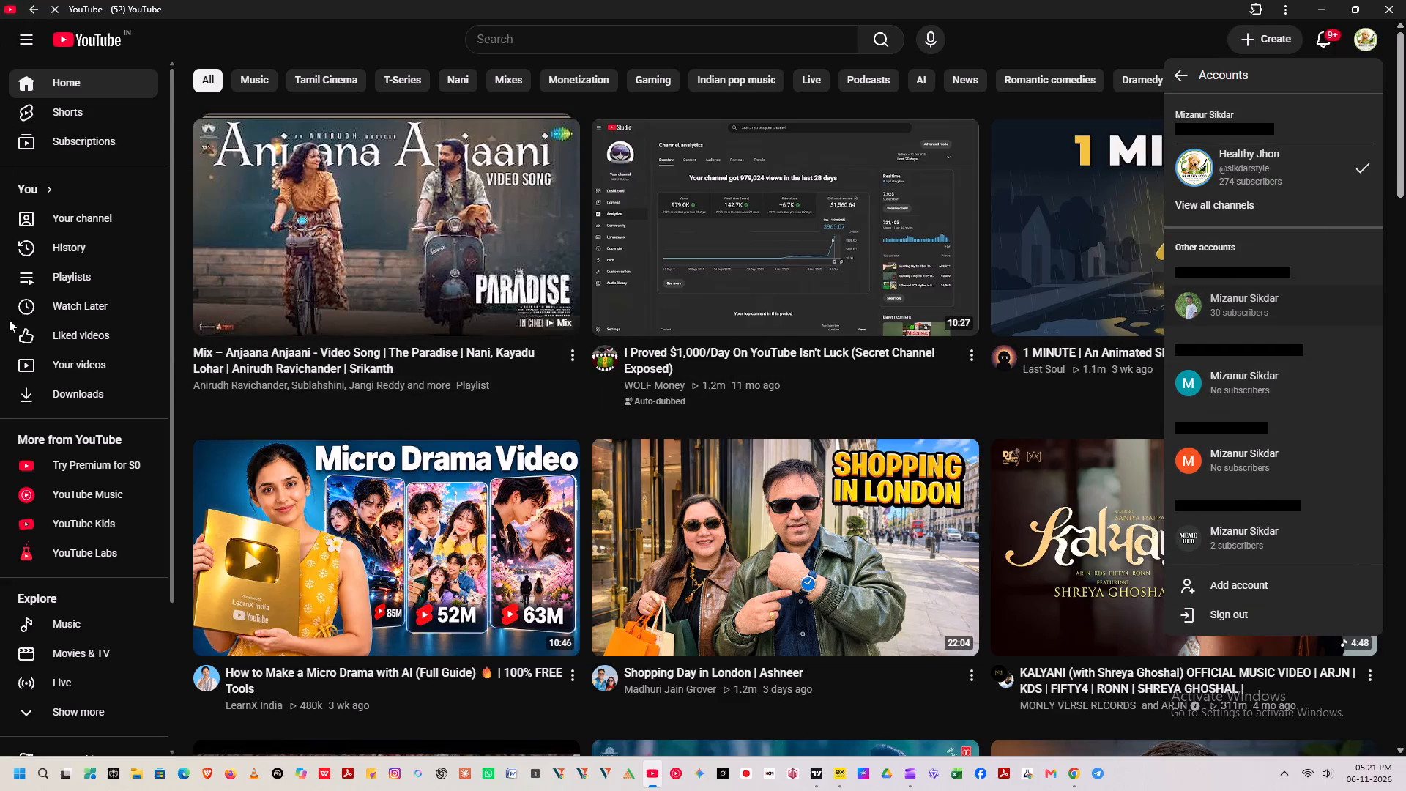
scroll(516, 139, "up", 3)
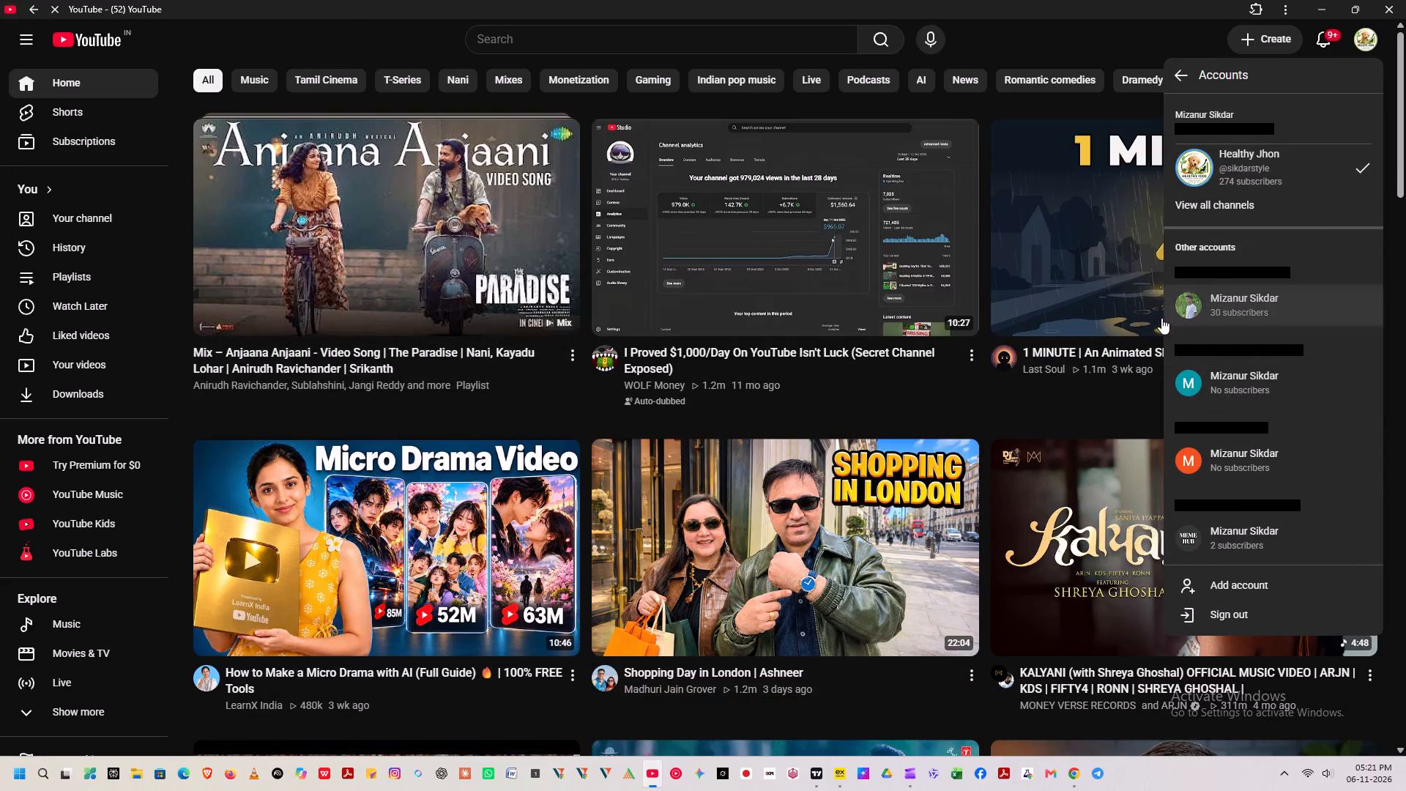
left_click(1180, 309)
left_click(1180, 309)
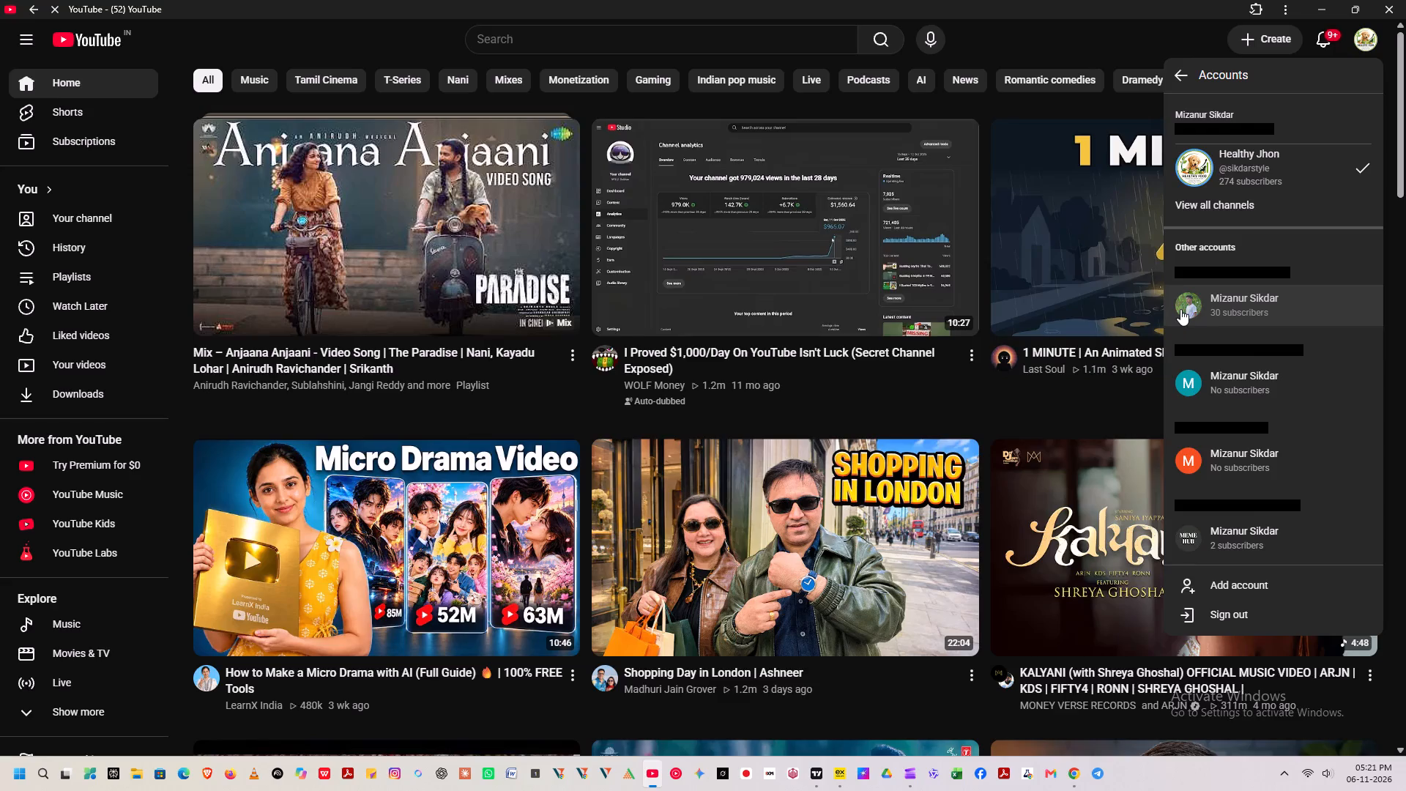
double_click(1180, 309)
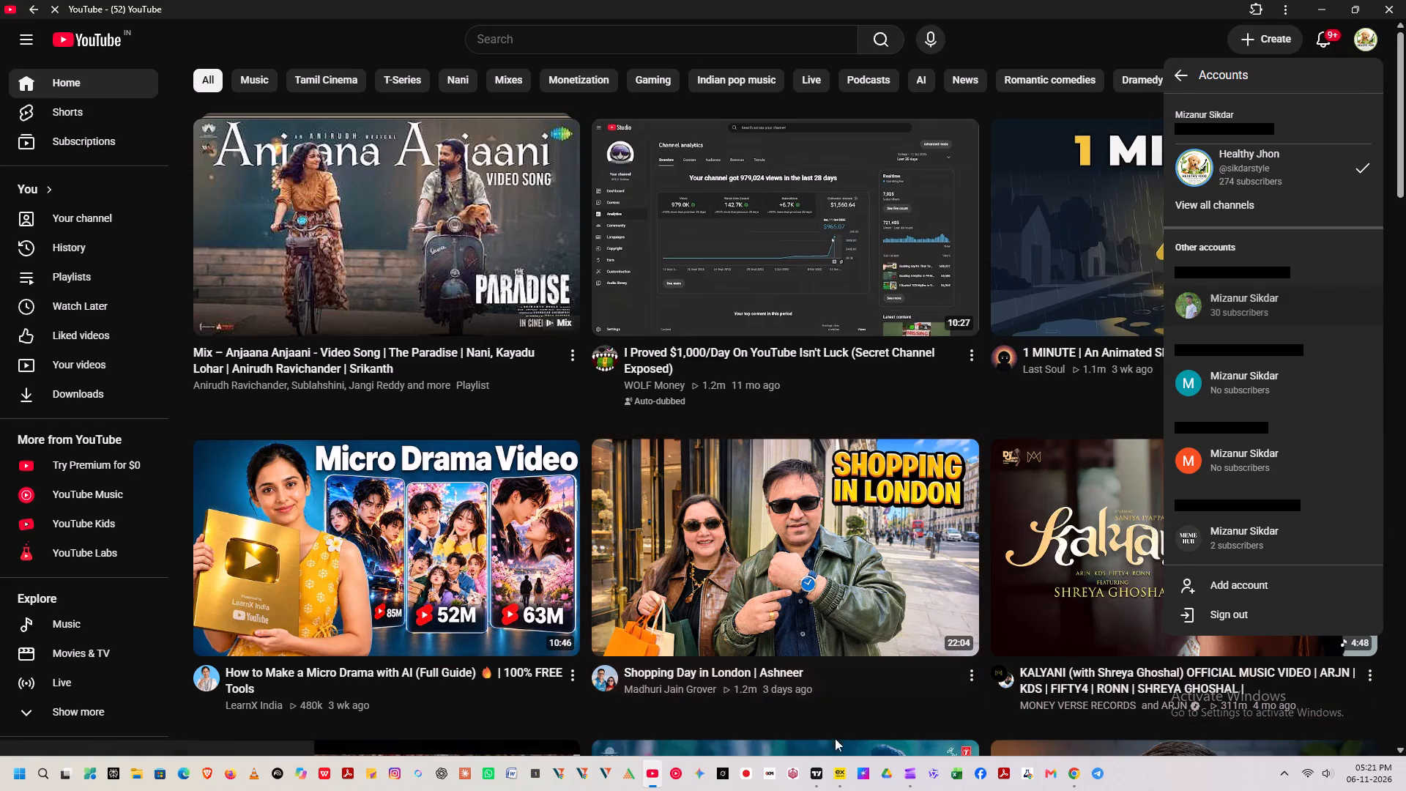
Switch to Exness, dismiss the maintenance notice, restore the archived MT5 Standard account and open the Exness Terminal.
left_click(842, 778)
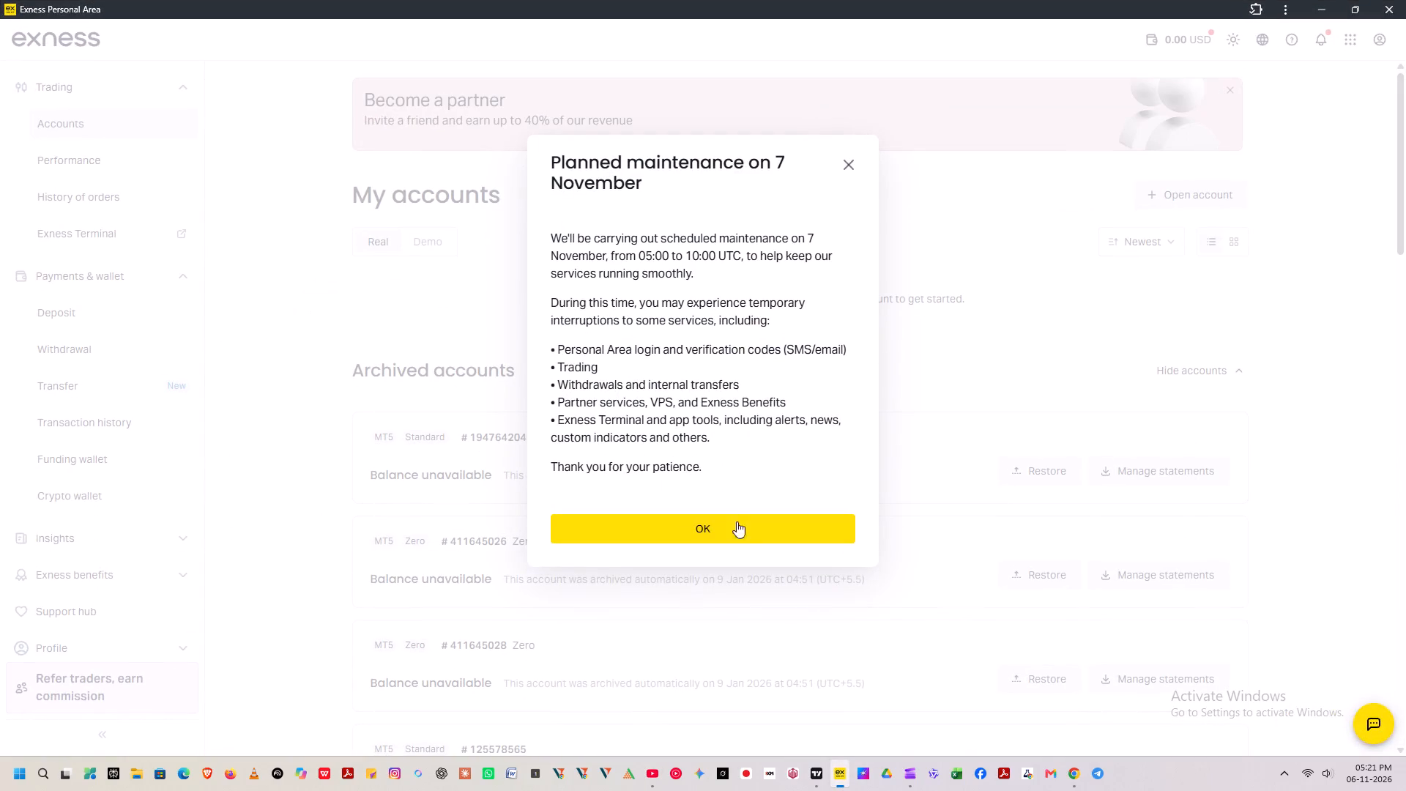
left_click(743, 530)
left_click(1068, 485)
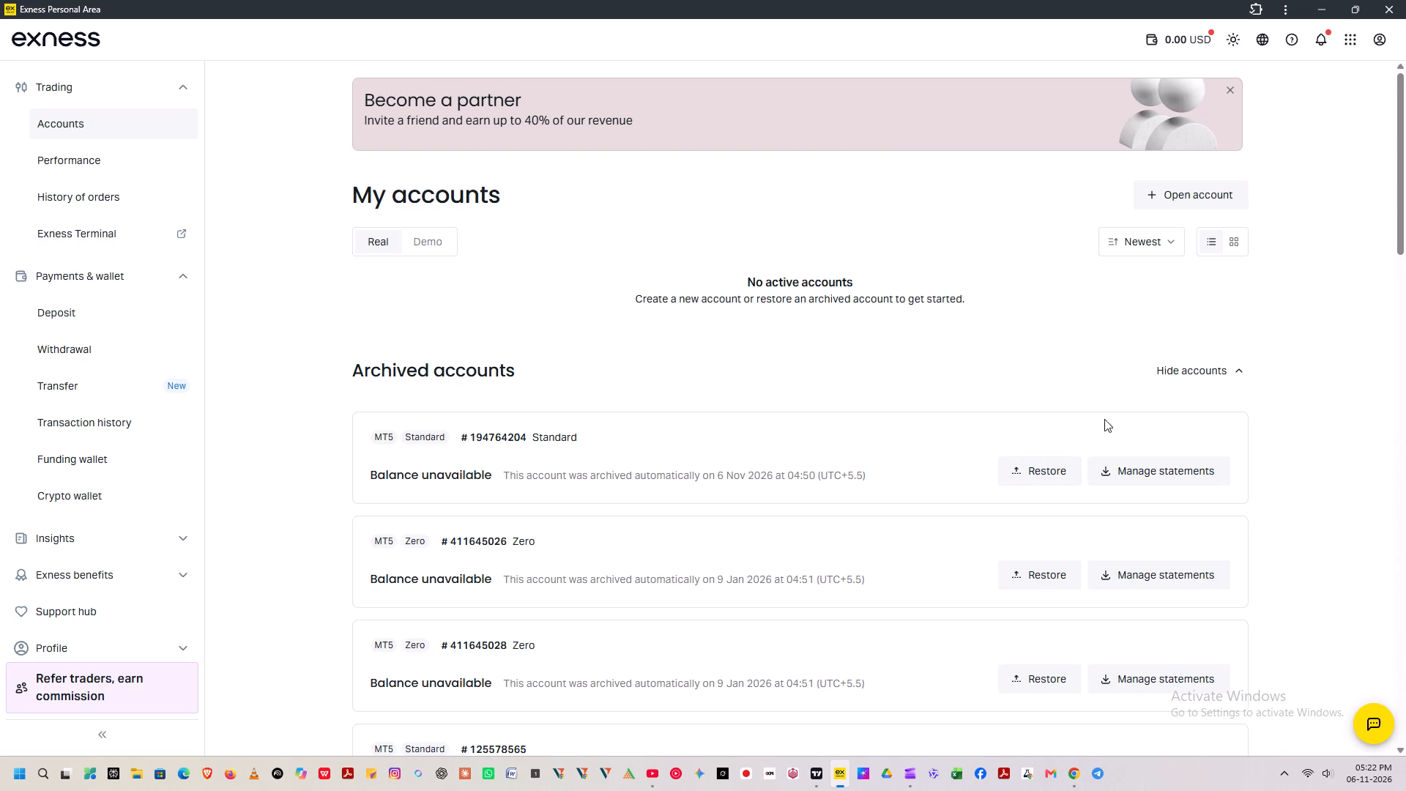
left_click(1047, 469)
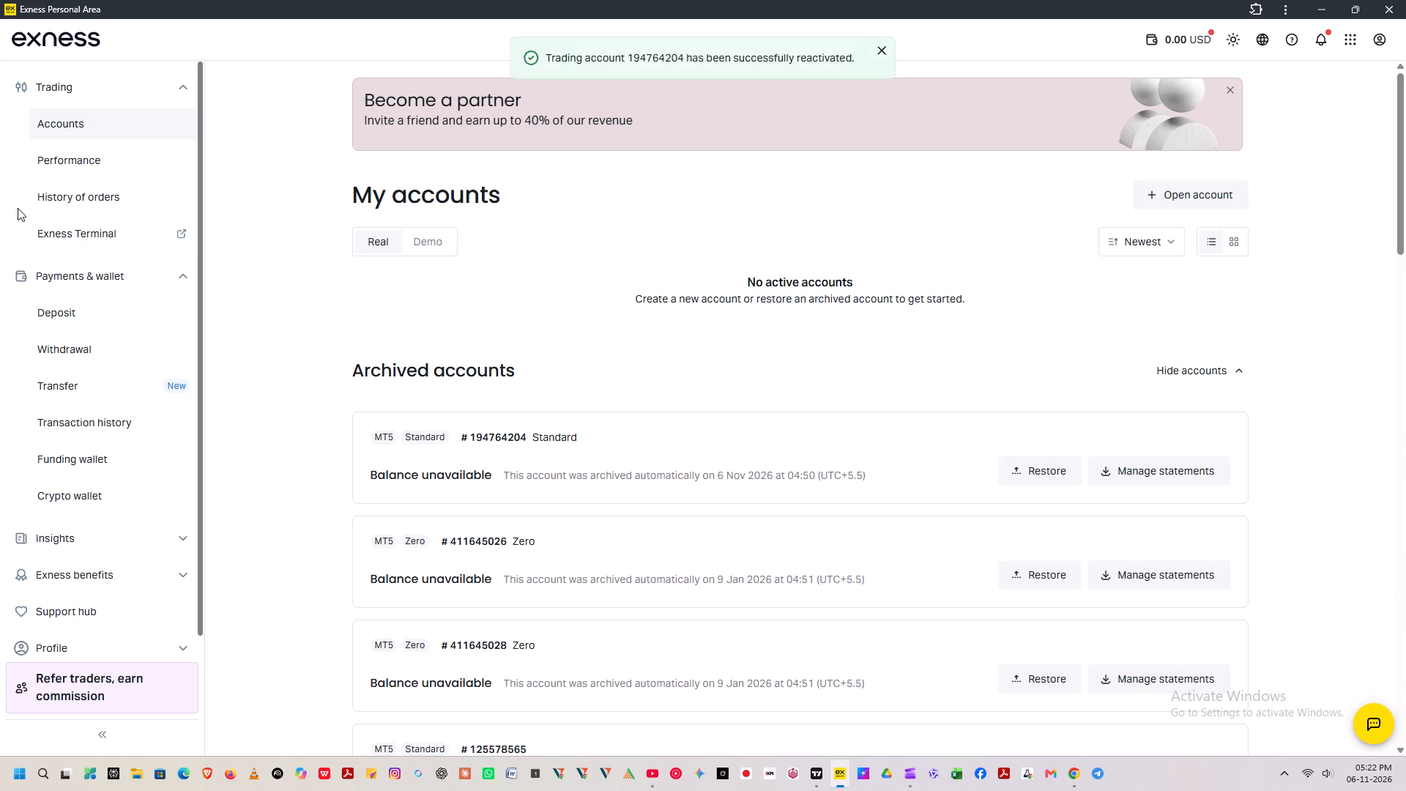
left_click(81, 233)
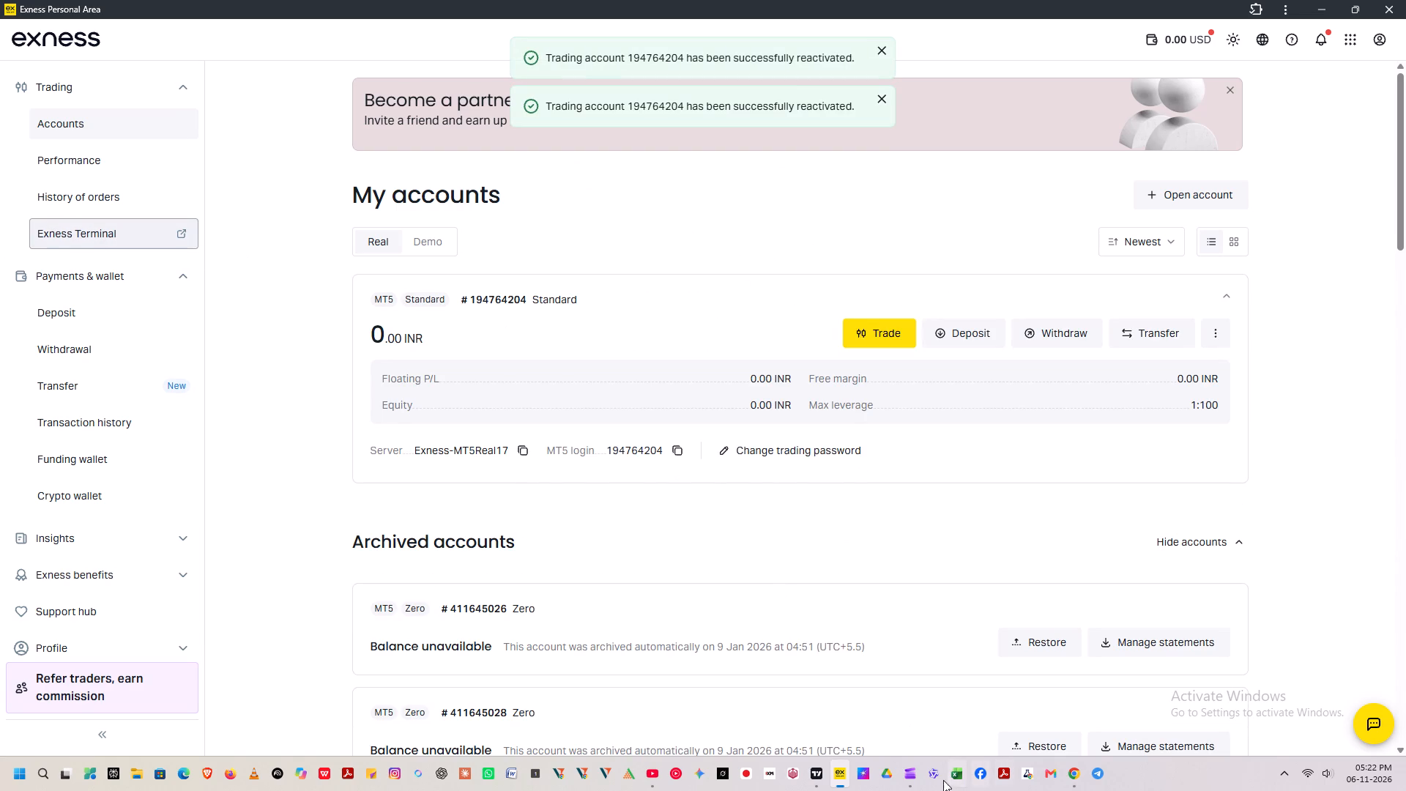
Switch to Clipchamp, leave the Video Project 129 export page and open Video Project 7 from the home page.
left_click(912, 780)
scroll(508, 345, "down", 1)
scroll(466, 311, "up", 3)
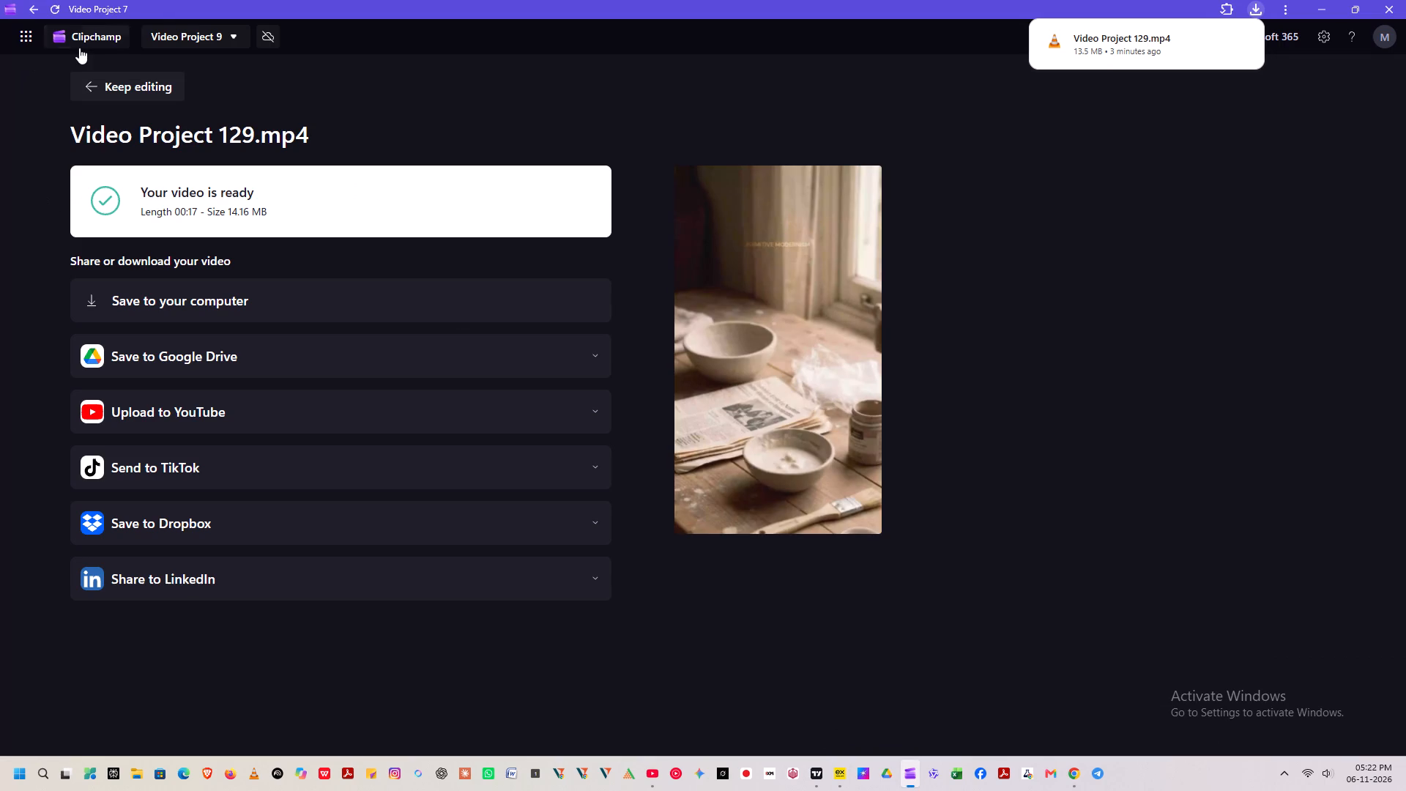
double_click(88, 40)
scroll(269, 213, "down", 4)
left_click(901, 421)
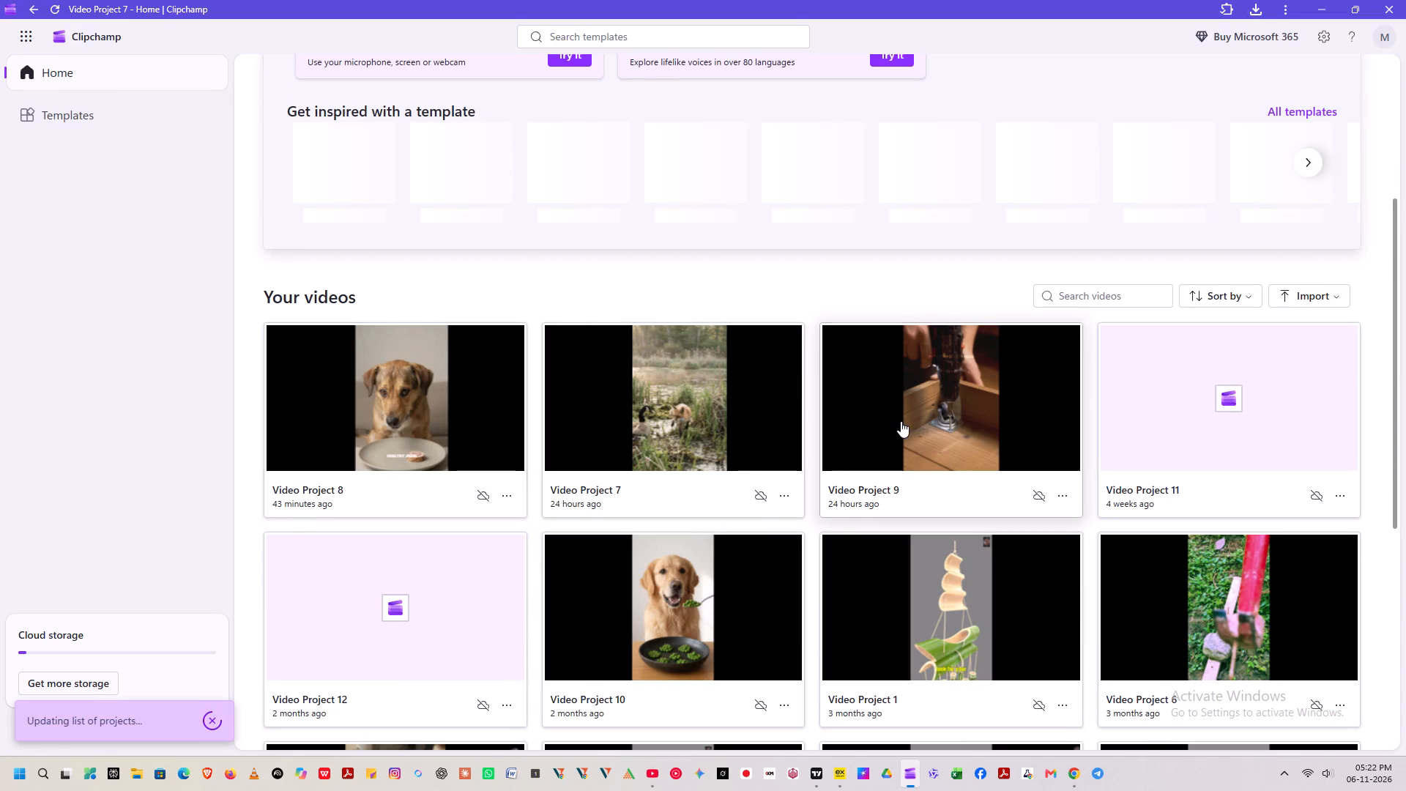
left_click(123, 26)
scroll(291, 471, "down", 4)
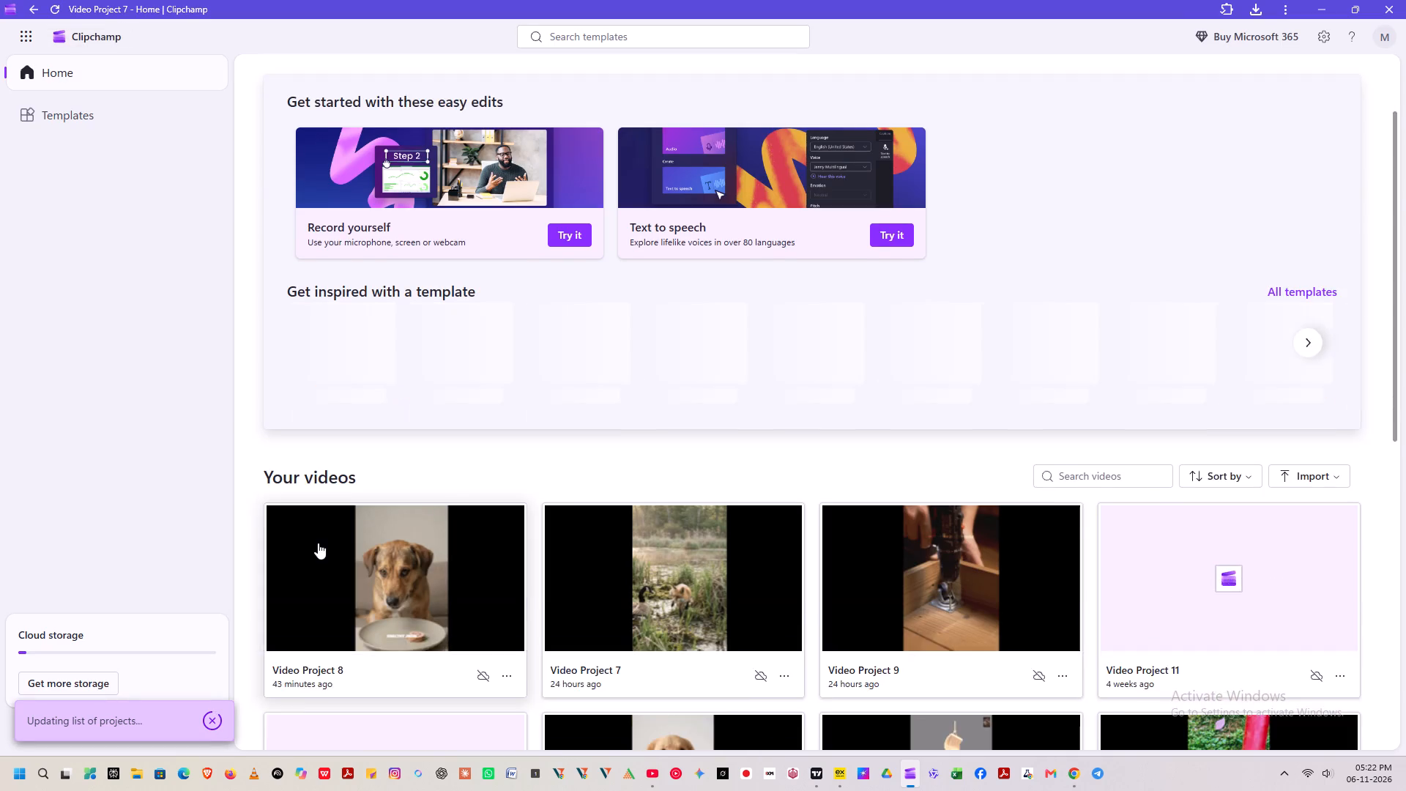
left_click(685, 382)
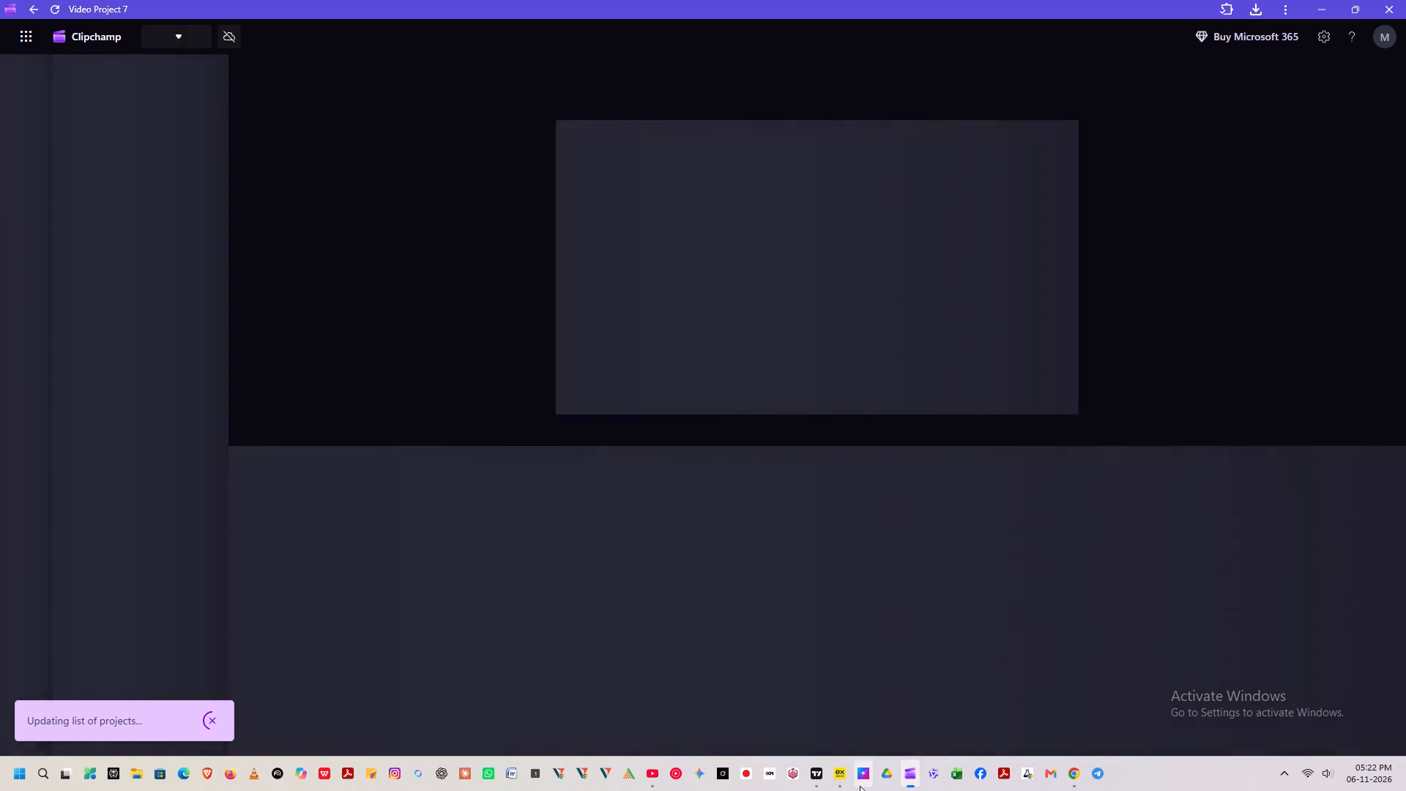
Switch to Exness to check whether the trading terminal has loaded.
left_click(838, 786)
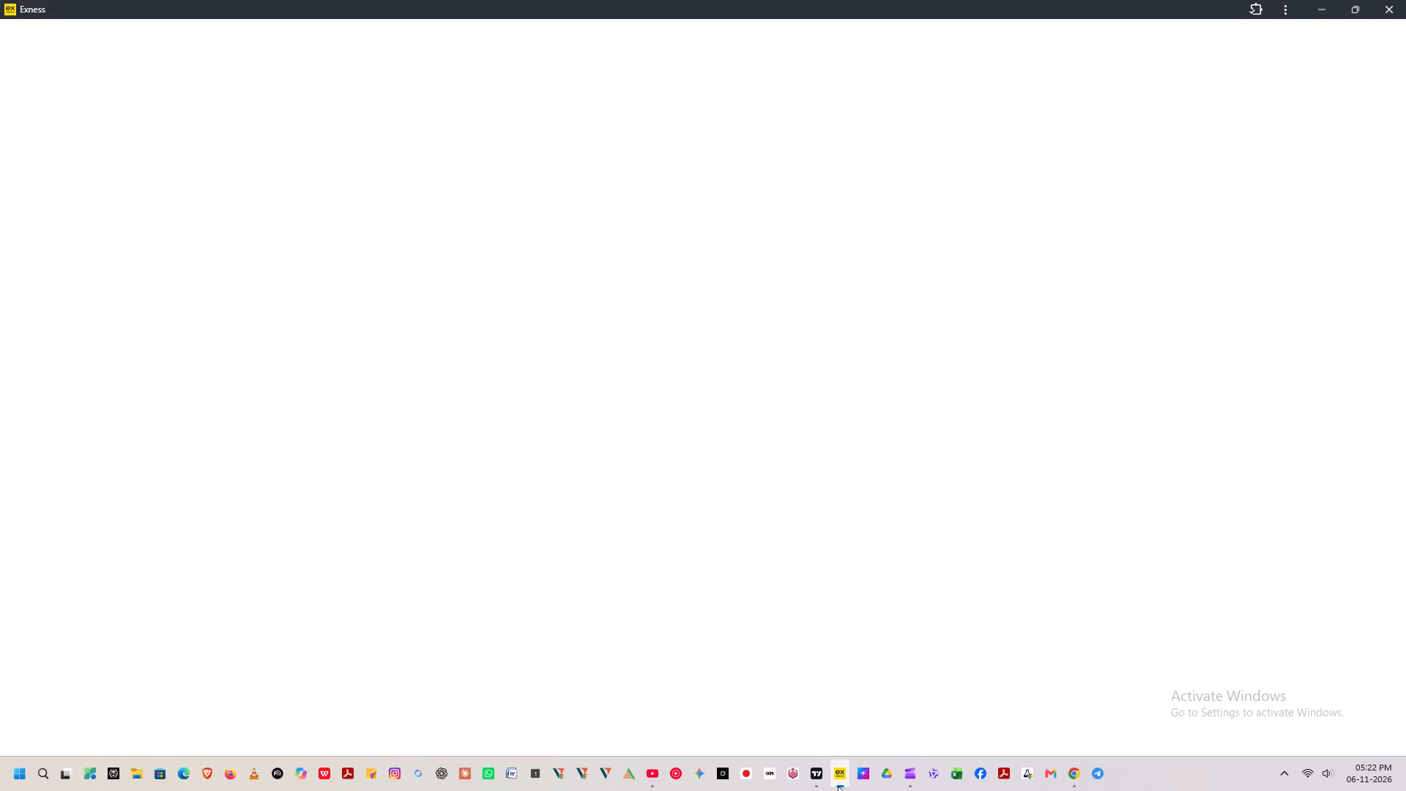
triple_click(838, 786)
left_click(838, 786)
double_click(838, 786)
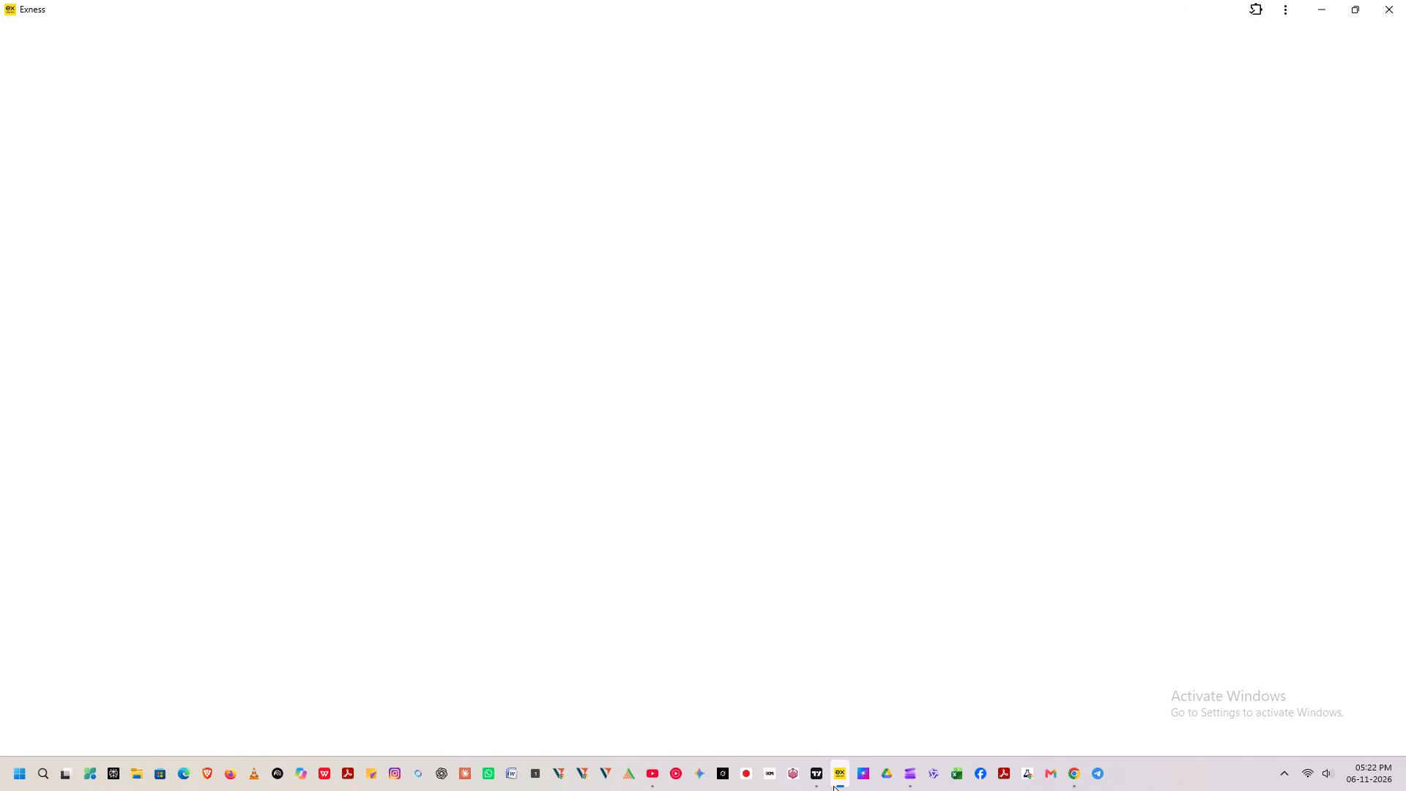
key("Escape")
Switch to TradingView and examine the latest one-minute XAUUSD candles against the sell trade's target levels.
left_click(814, 774)
double_click(814, 774)
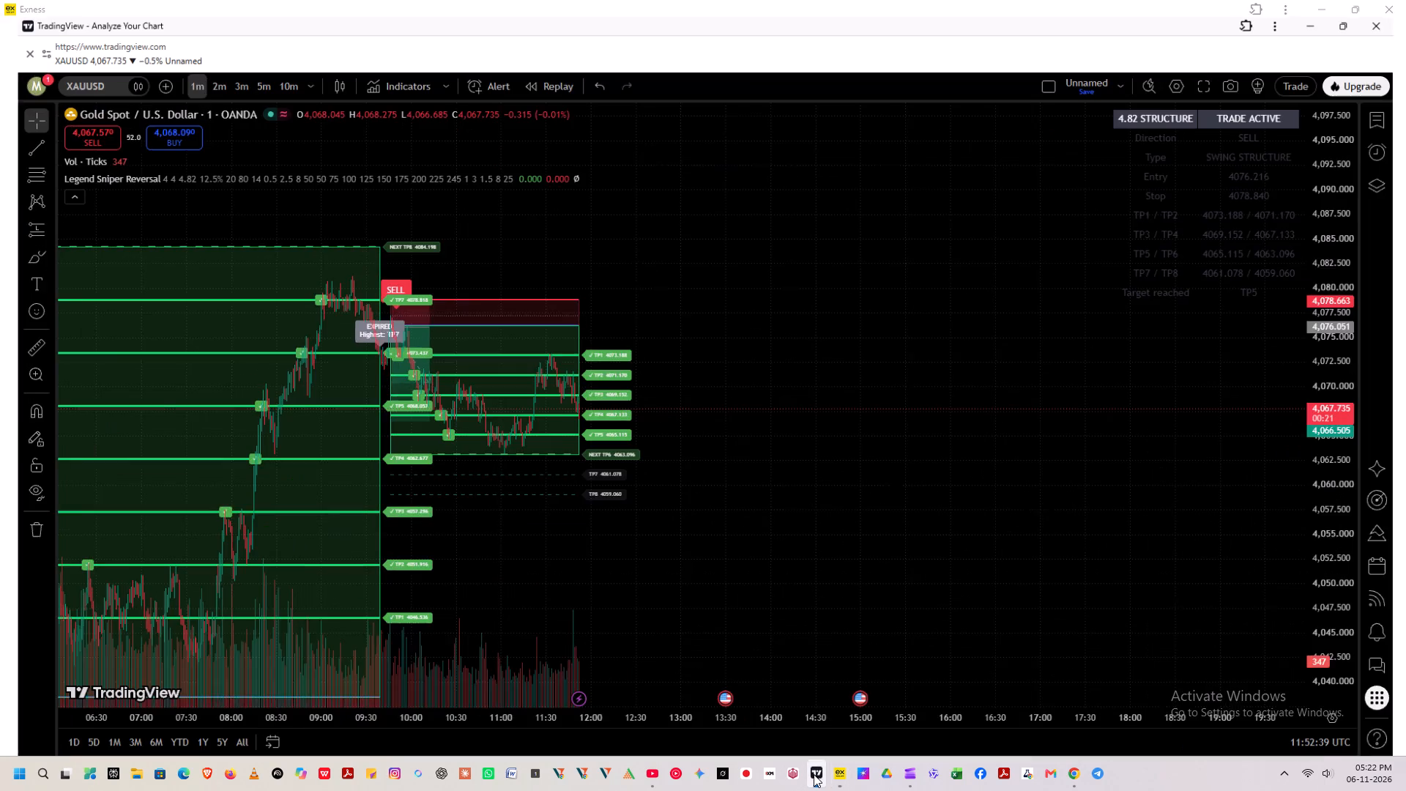
scroll(819, 467, "up", 6)
left_click_drag(527, 490, 726, 487)
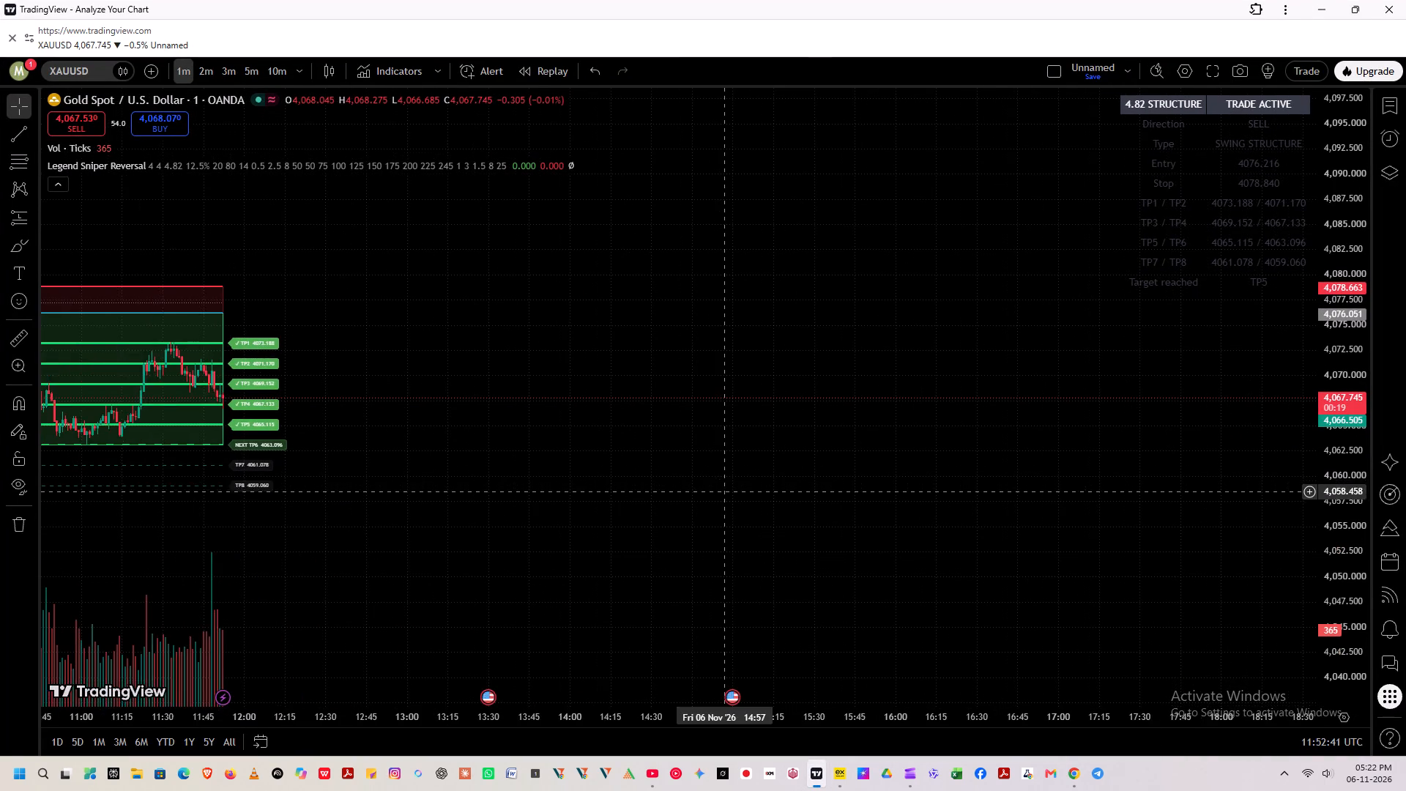
scroll(726, 491, "up", 1)
left_click_drag(409, 443, 699, 484)
left_click(739, 685)
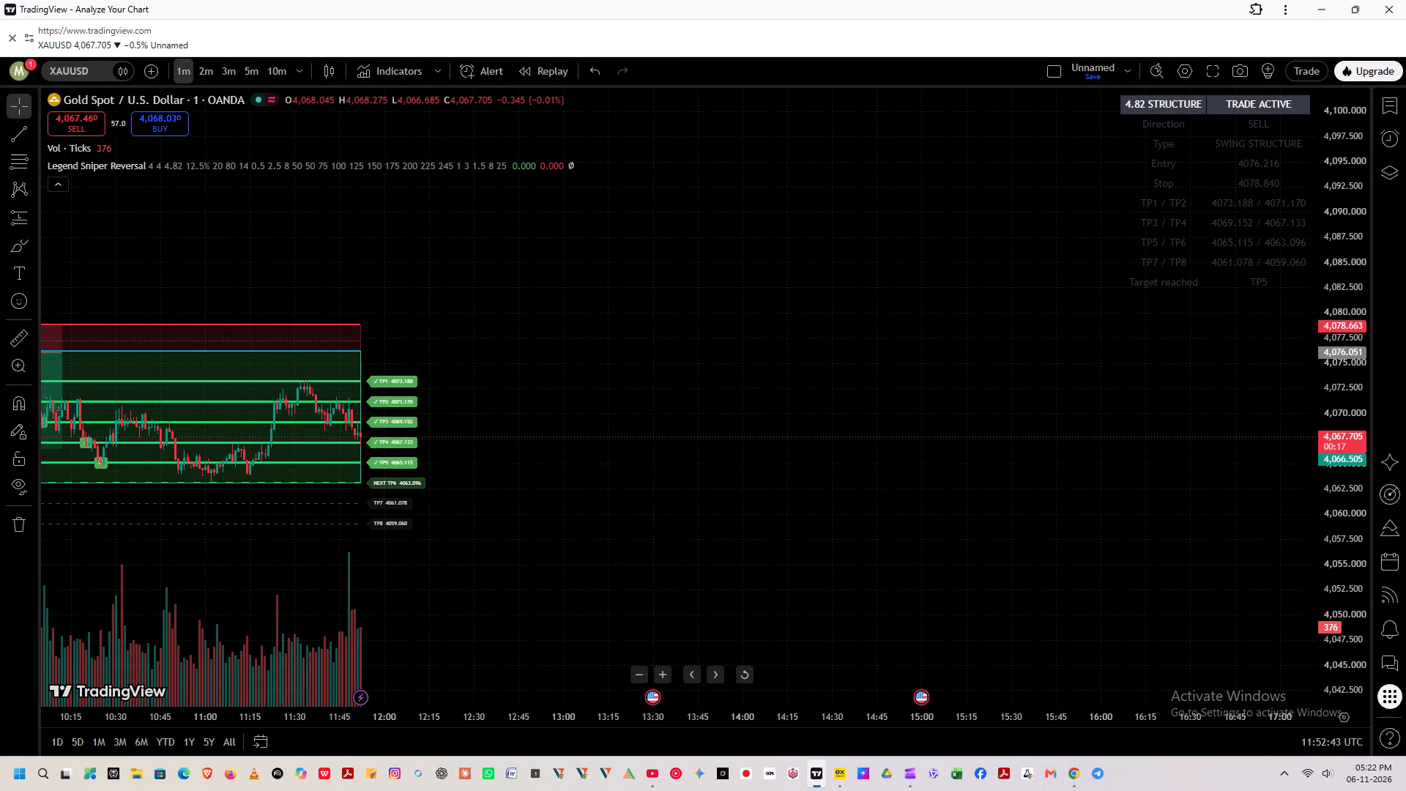
left_click(755, 675)
left_click(743, 679)
scroll(740, 598, "up", 10)
left_click_drag(1045, 591, 597, 518)
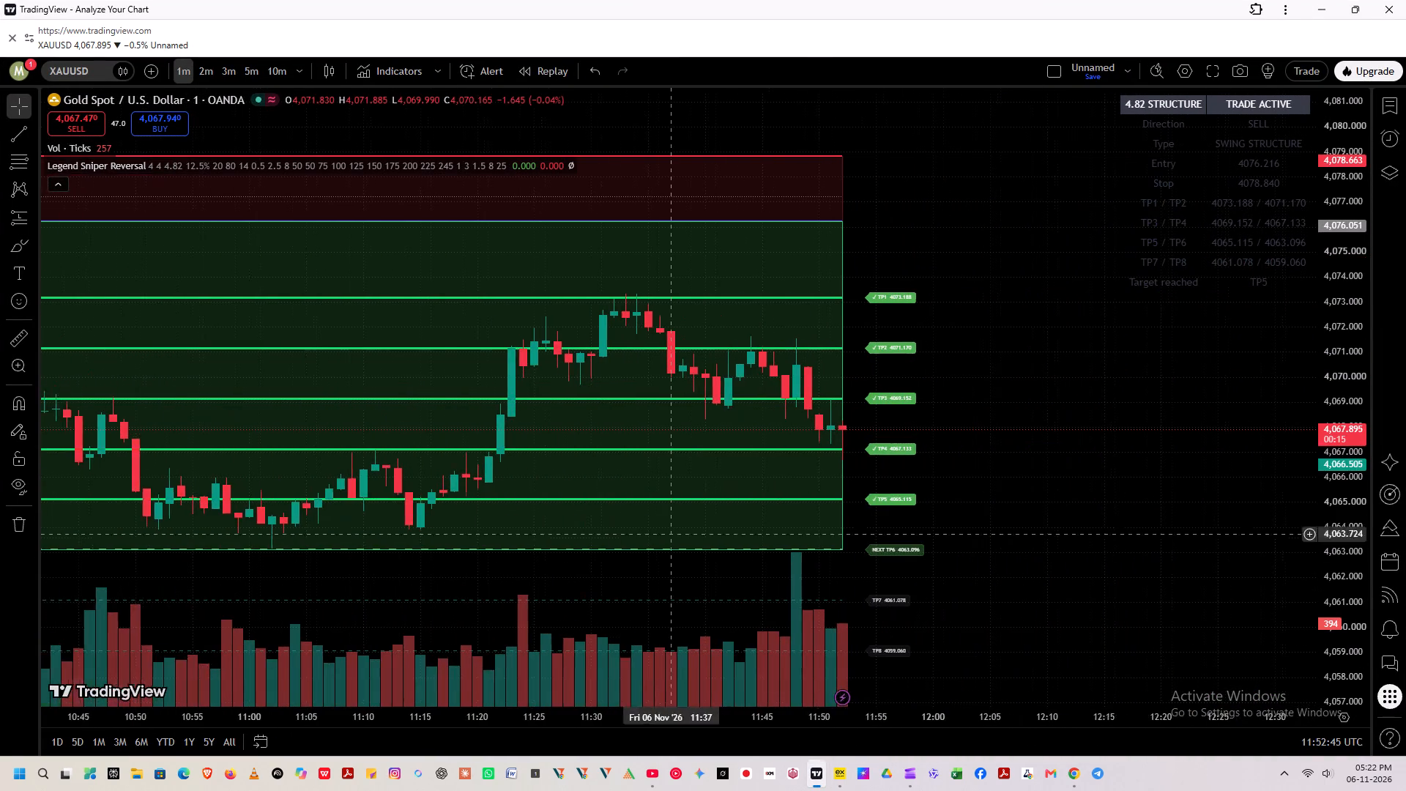
left_click_drag(597, 518, 551, 508)
scroll(1335, 597, "up", 9)
scroll(1036, 568, "down", 4)
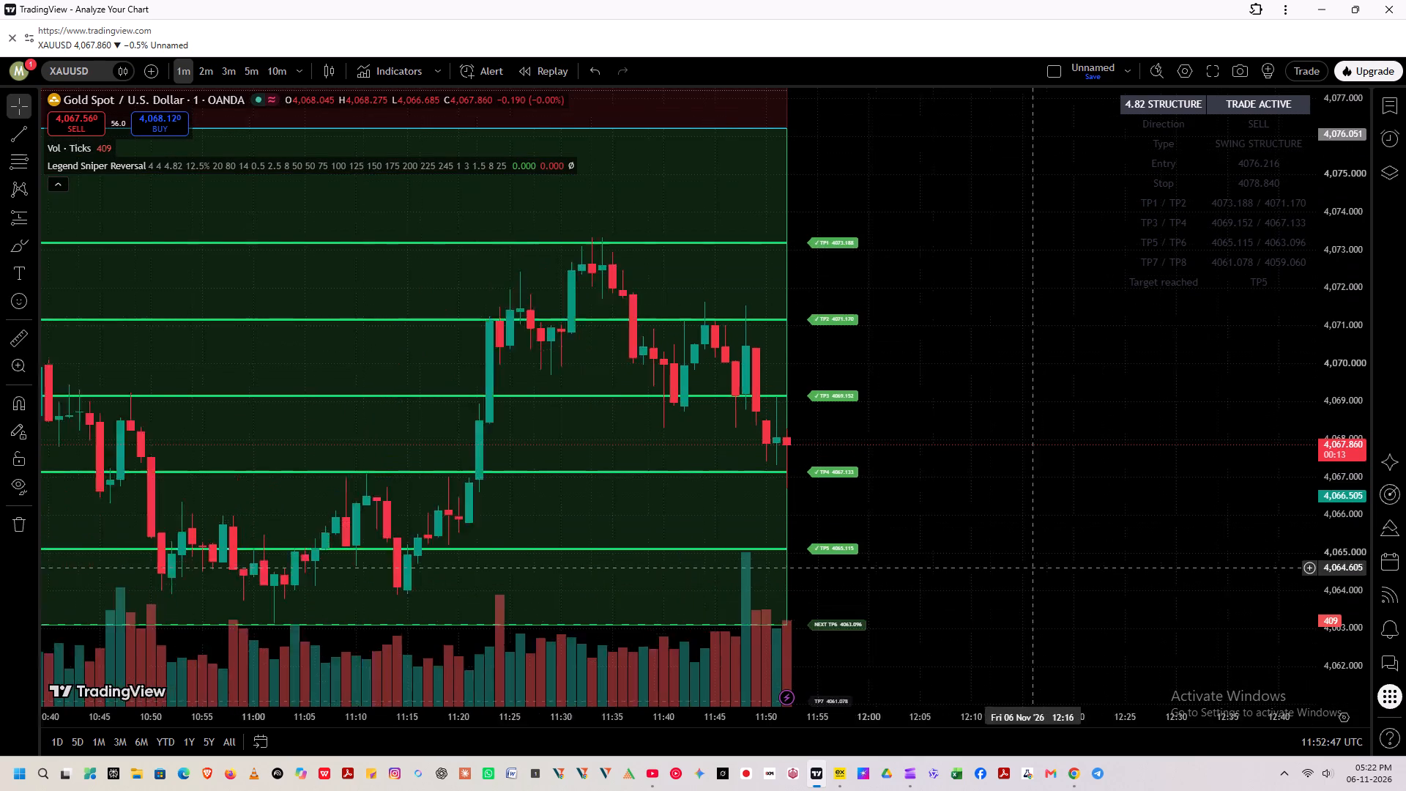
left_click_drag(1162, 528, 803, 427)
left_click_drag(800, 427, 789, 471)
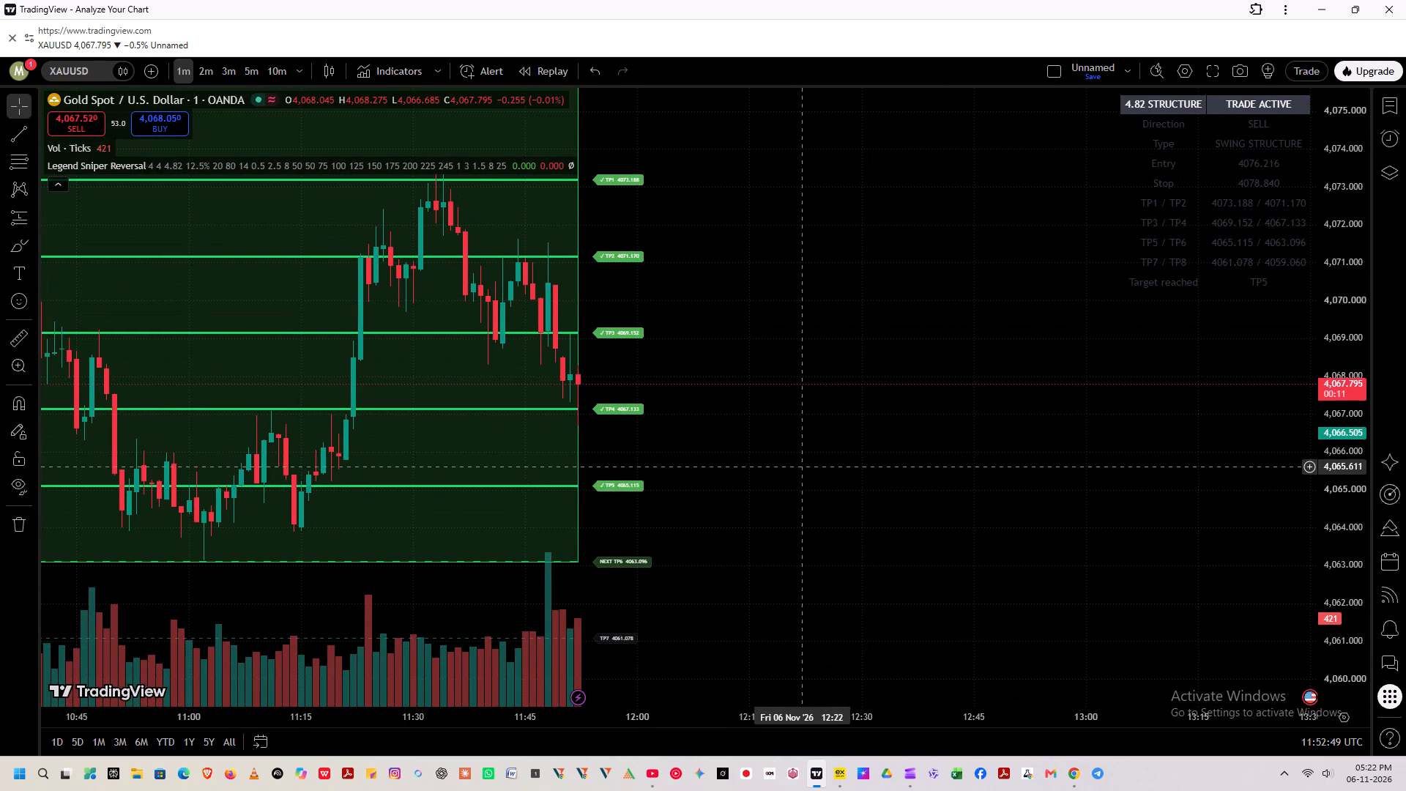
left_click(1323, 0)
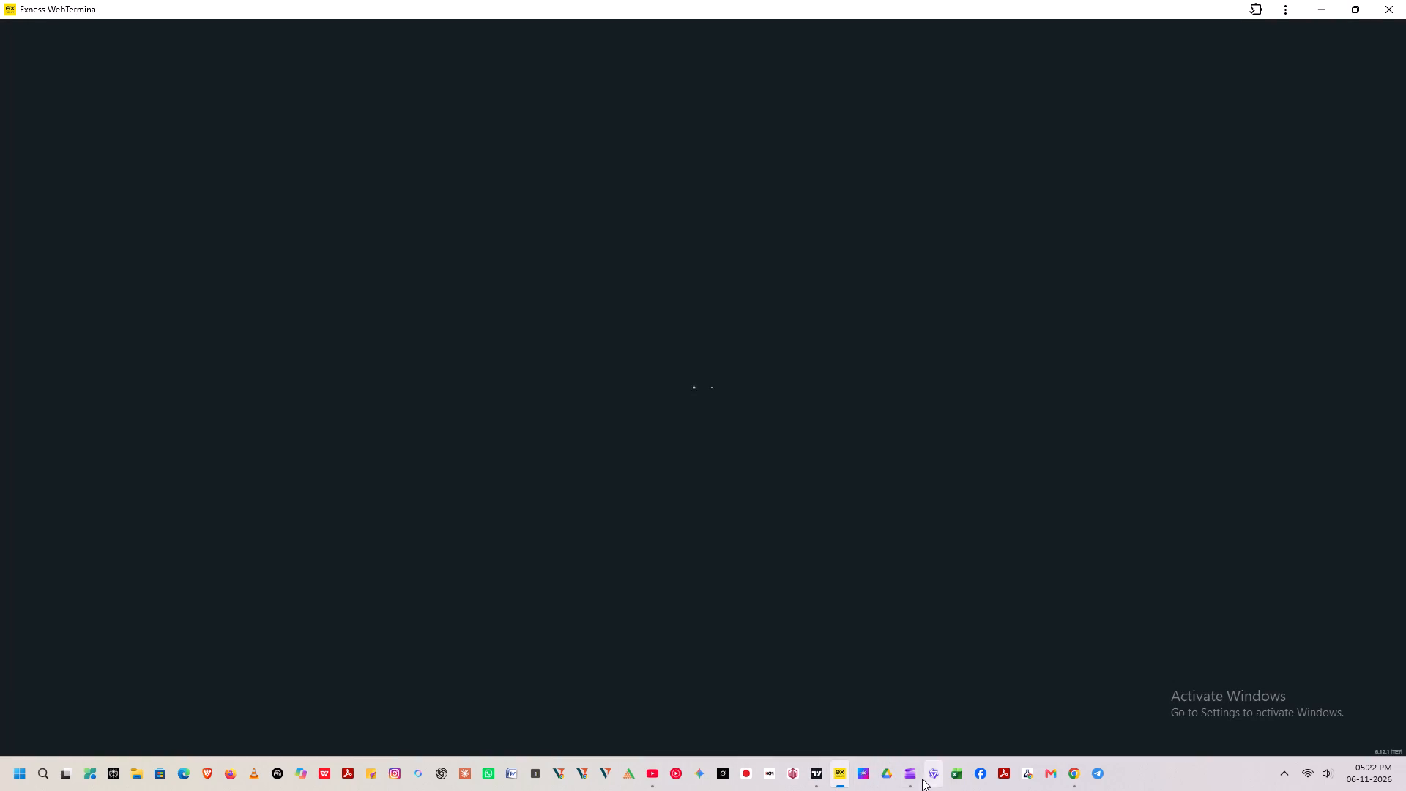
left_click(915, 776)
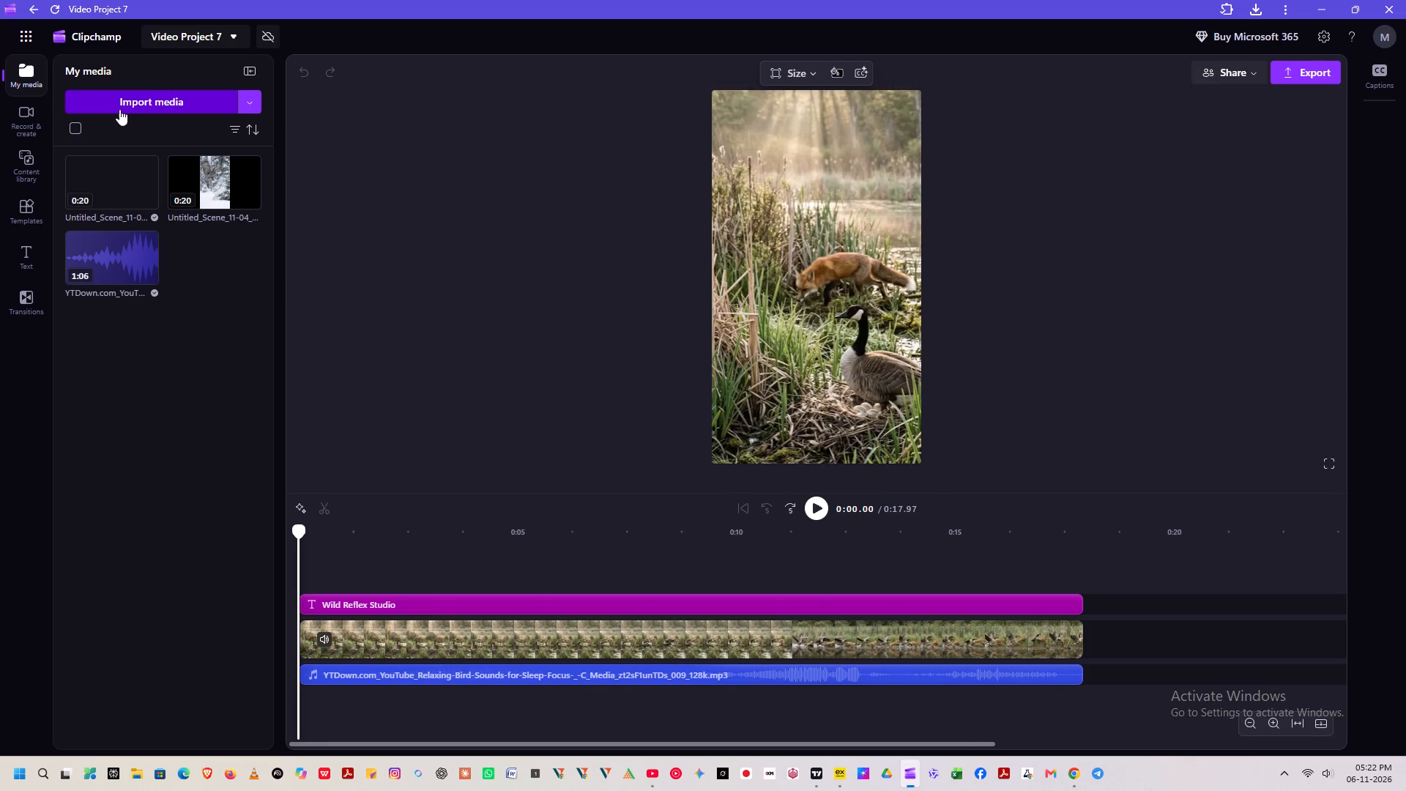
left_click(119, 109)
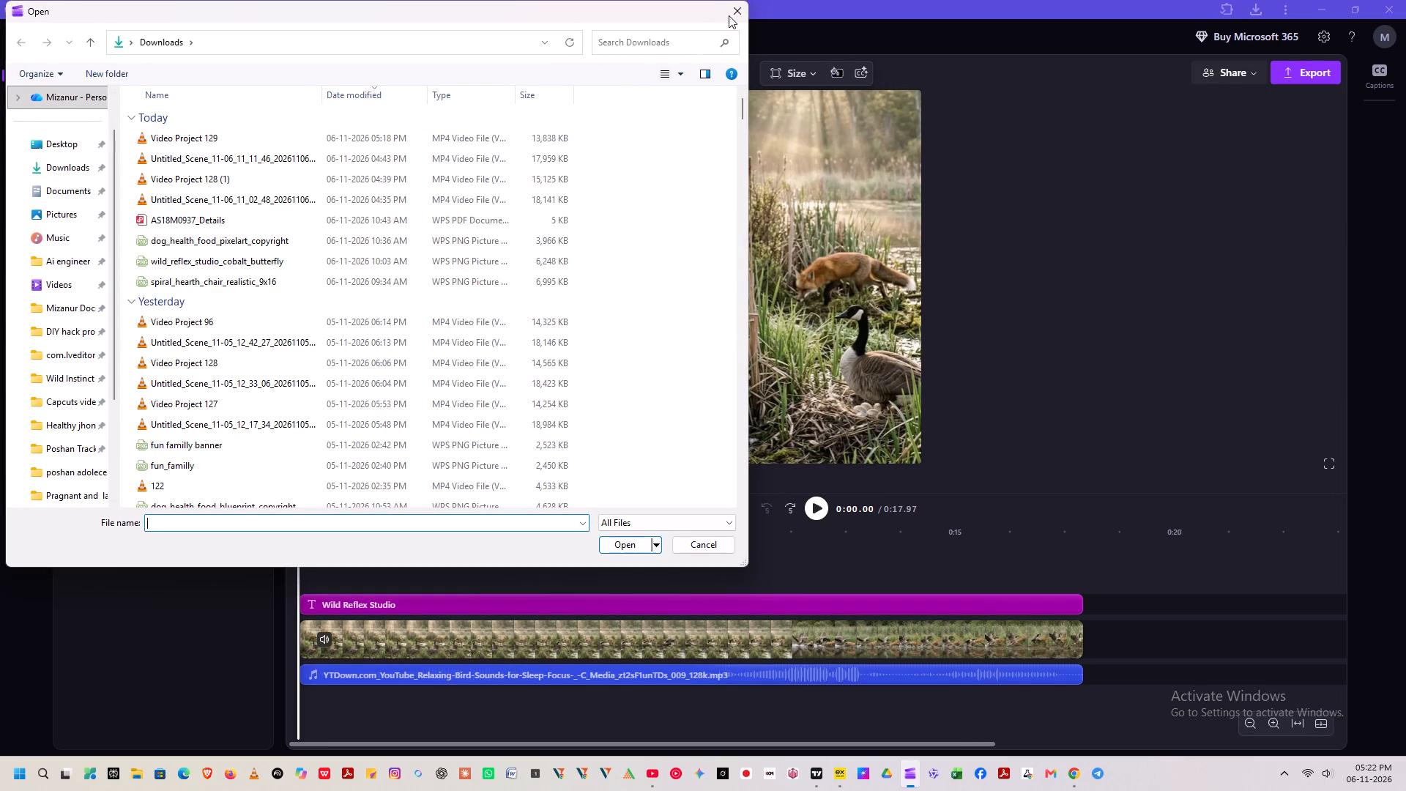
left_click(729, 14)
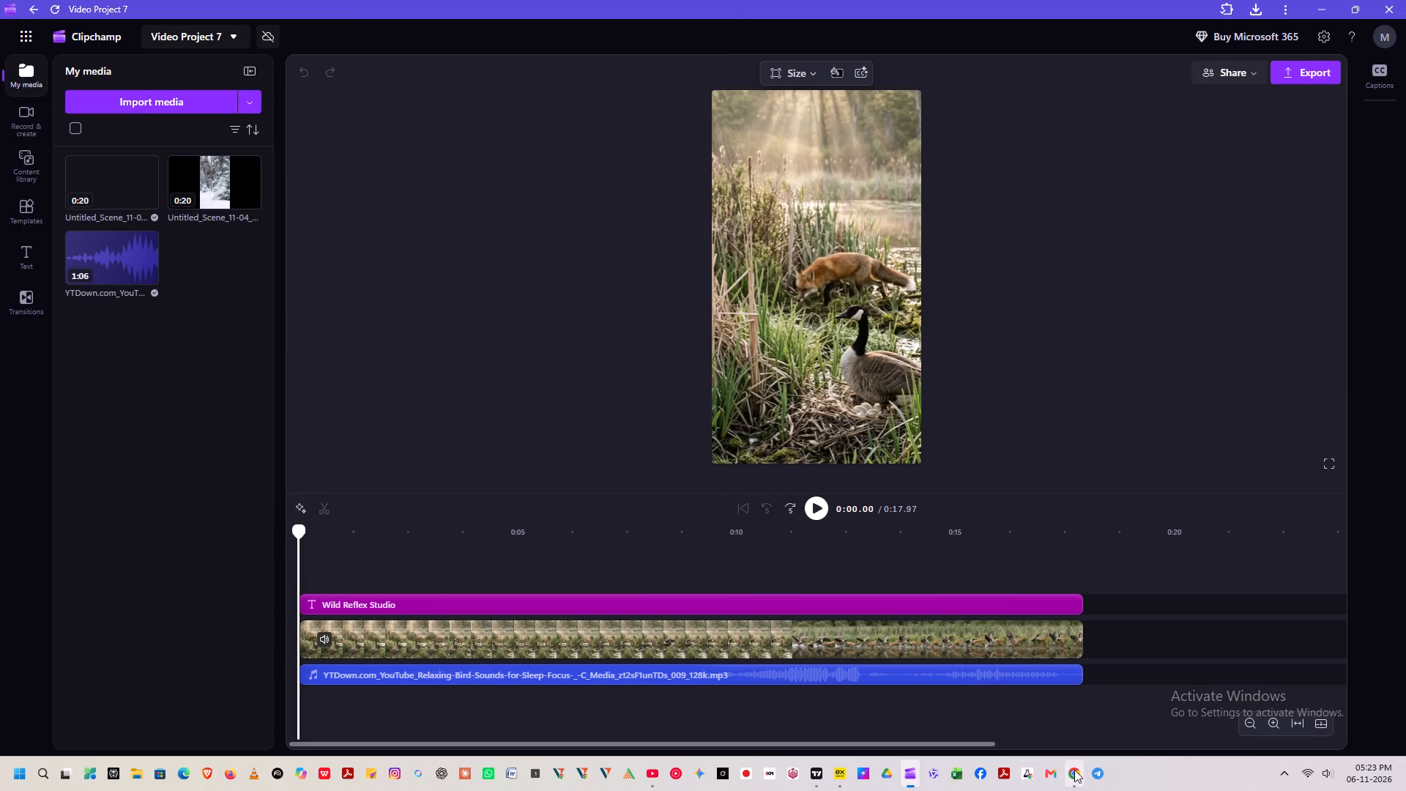
Return to Meta Business Suite and publish the Healthy Jhon dog-food reel with the Share now option.
left_click(1074, 770)
triple_click(1137, 714)
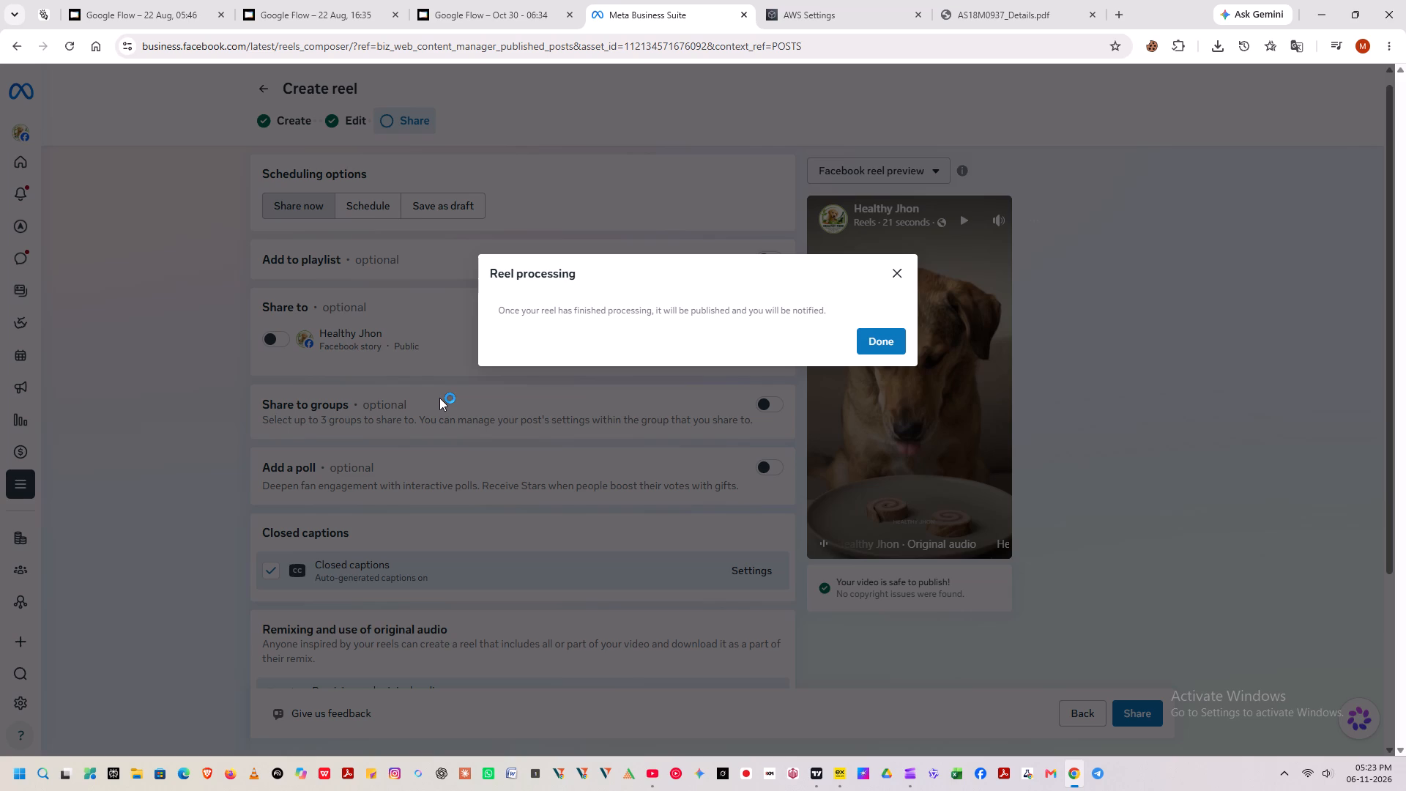
left_click(879, 333)
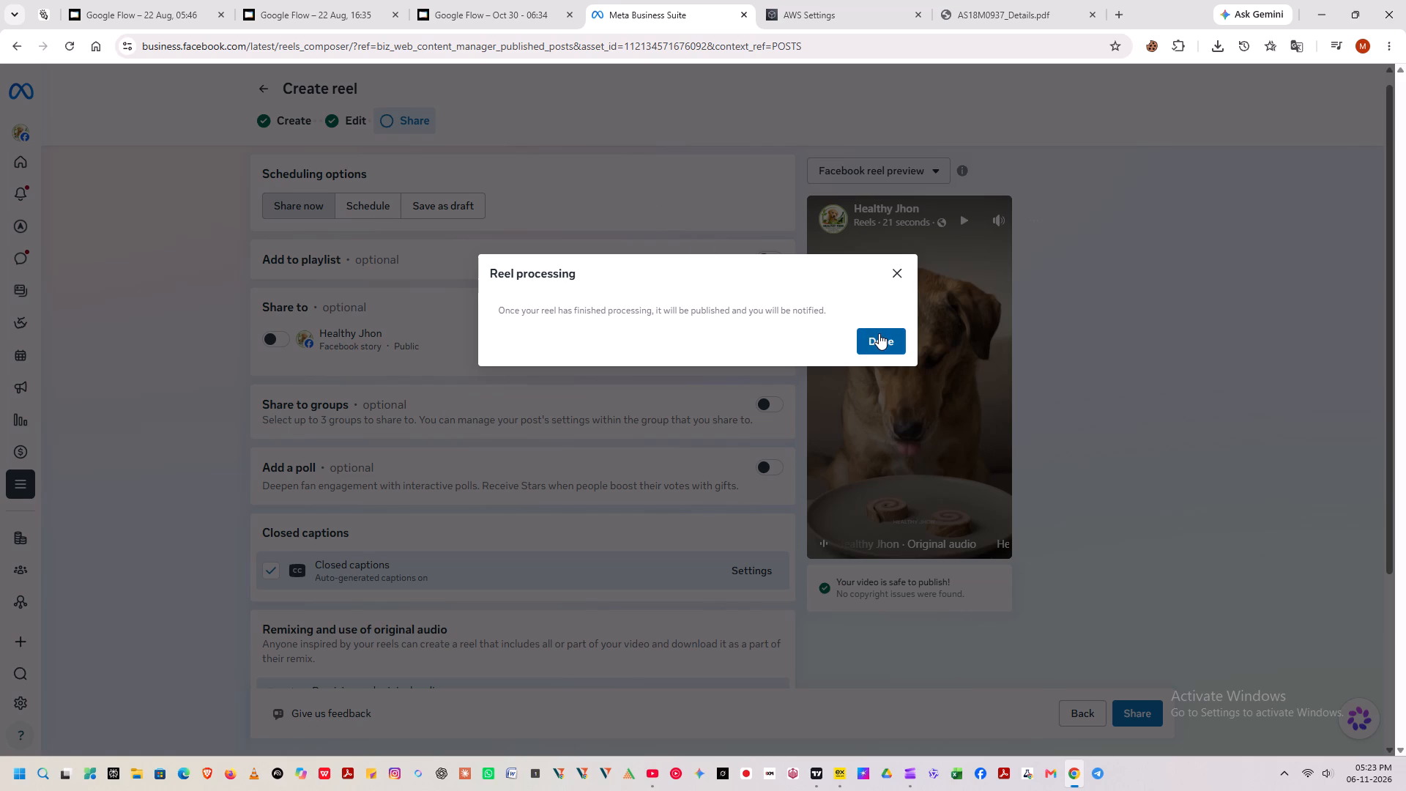
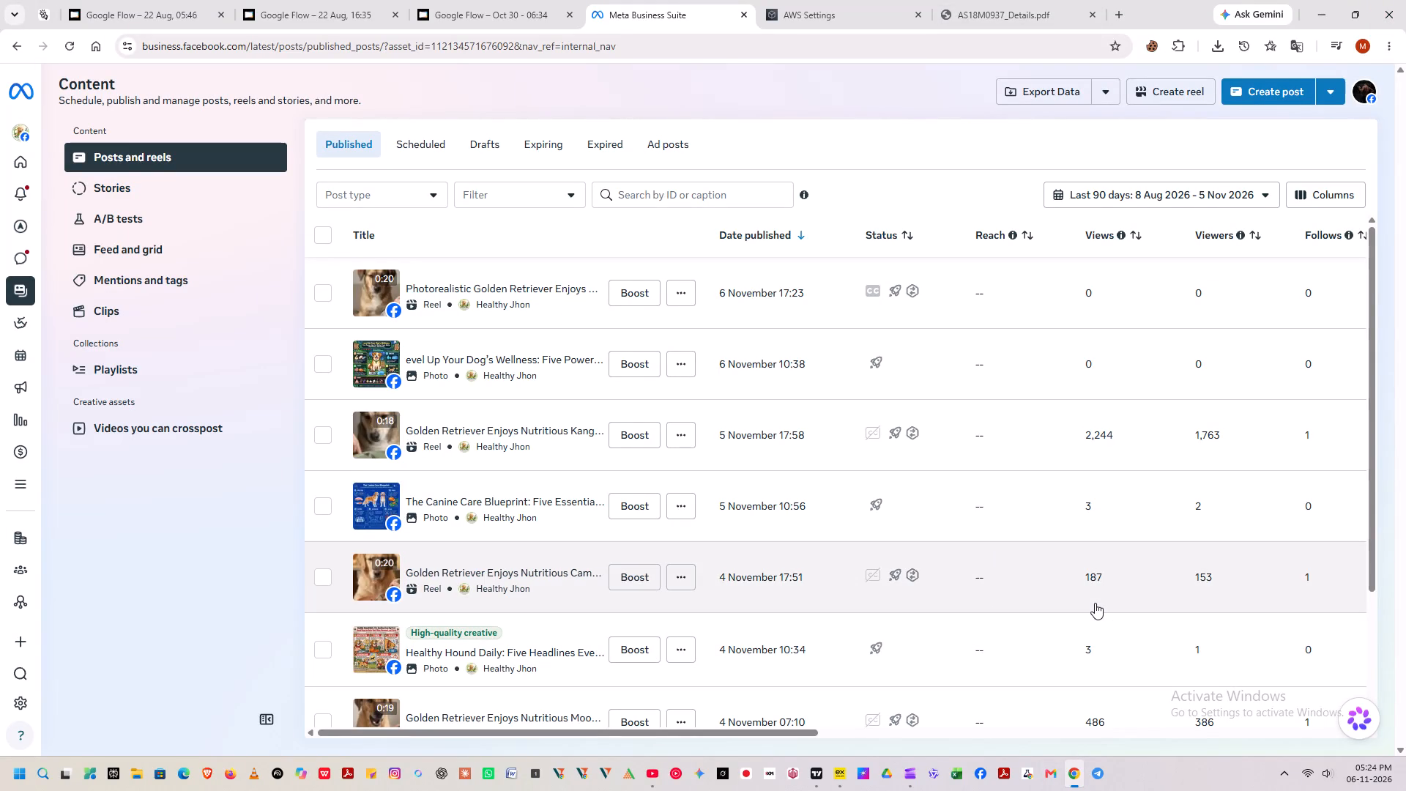
Search the business assets for "pr" and switch from Healthy Jhon to the Primitive Modernism Facebook page.
scroll(1405, 282, "up", 4)
double_click(17, 130)
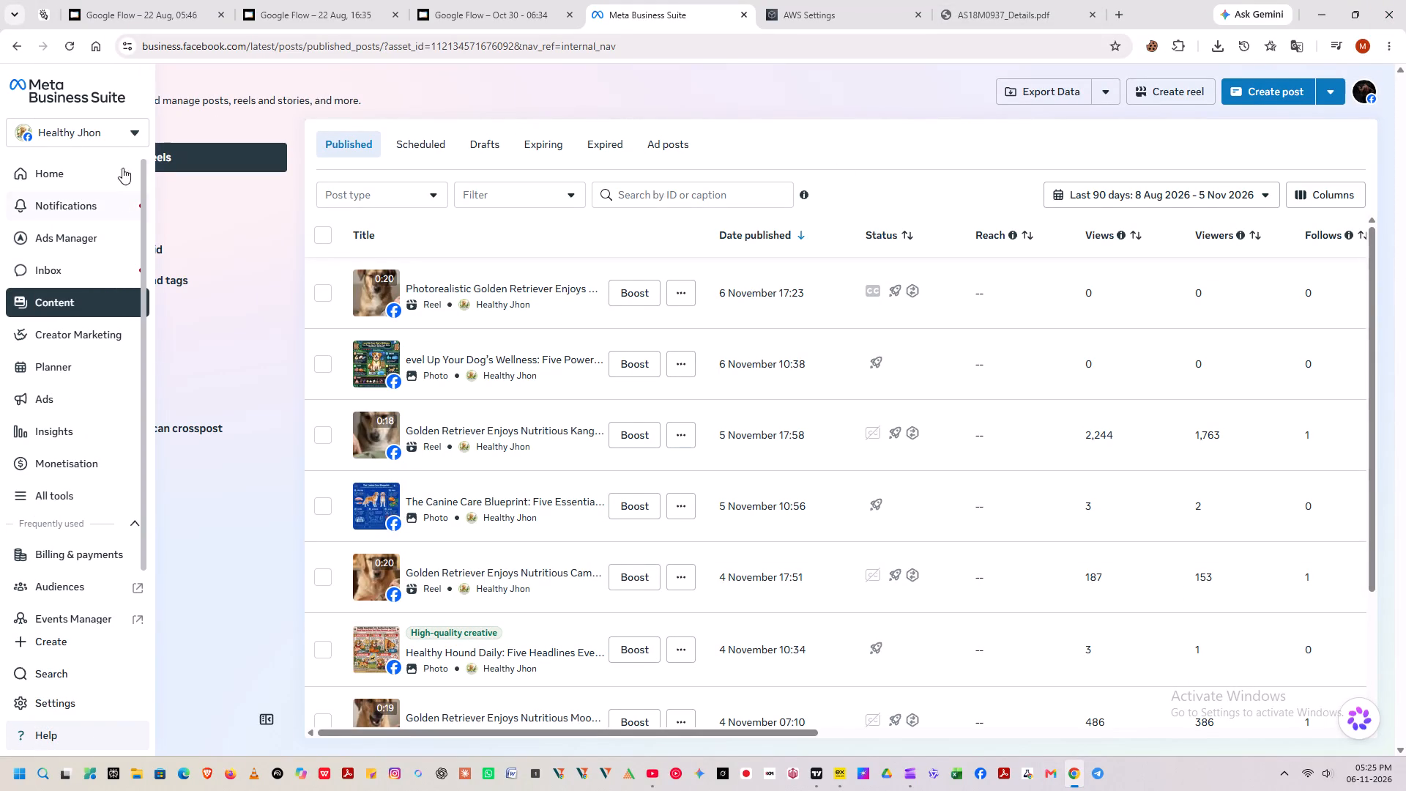
left_click(109, 143)
left_click(118, 177)
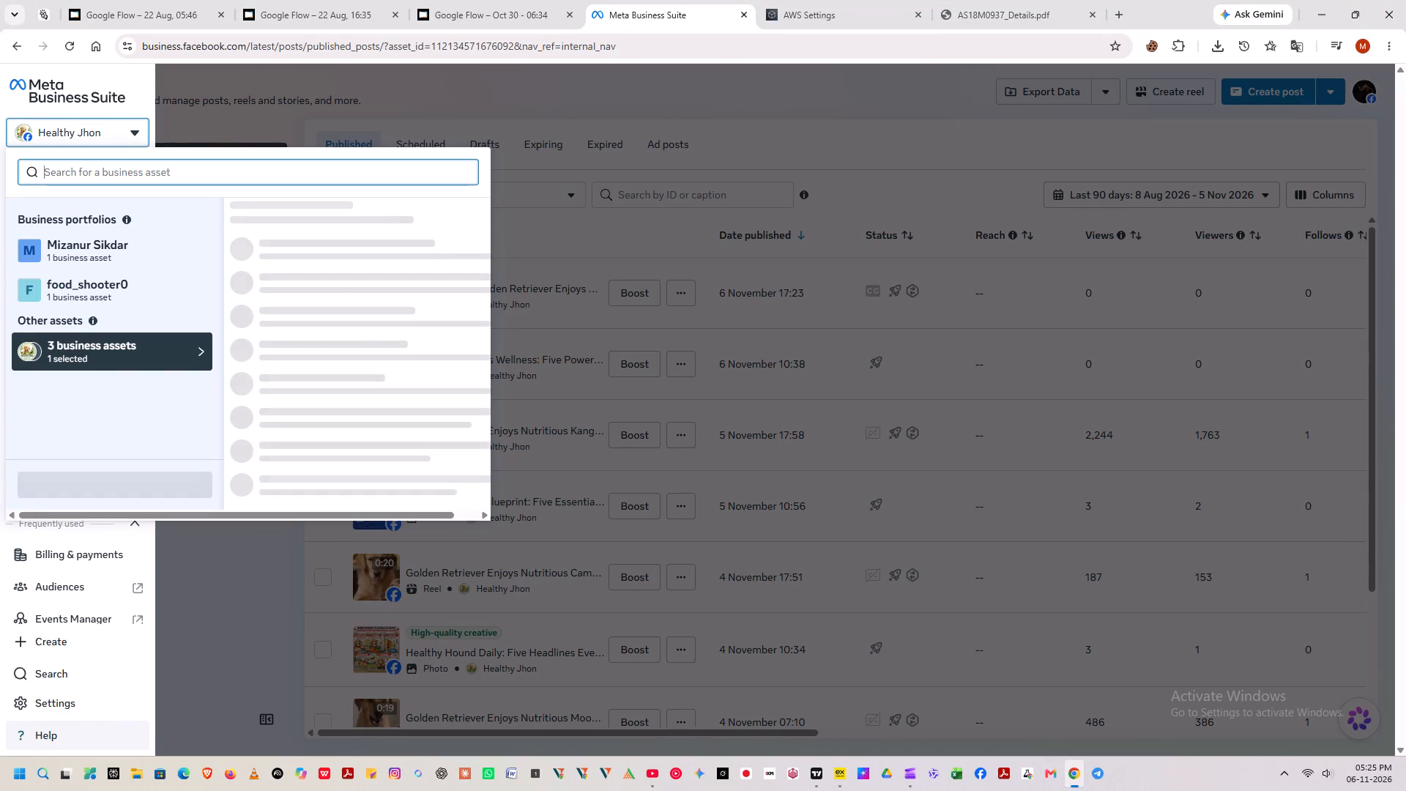
type("pr")
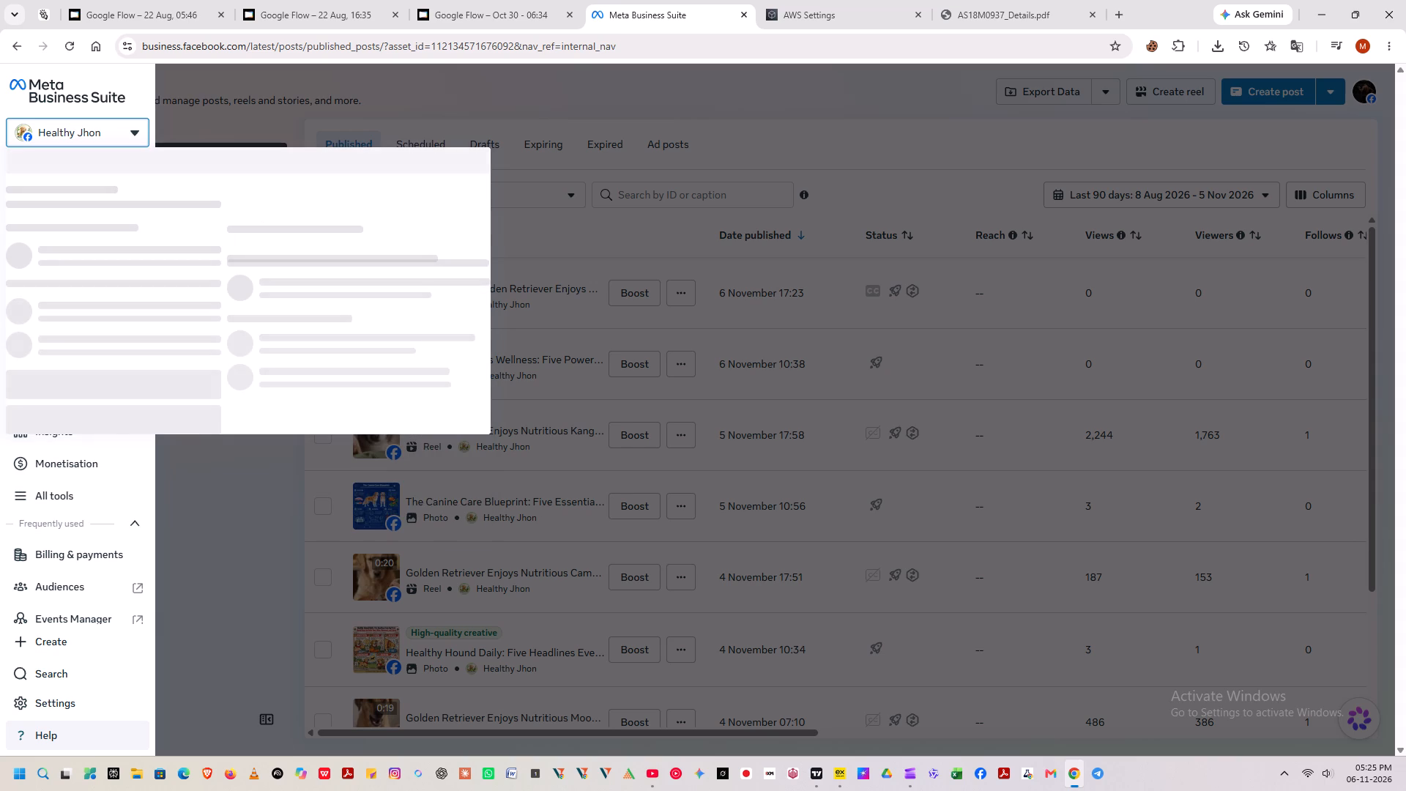
key("i")
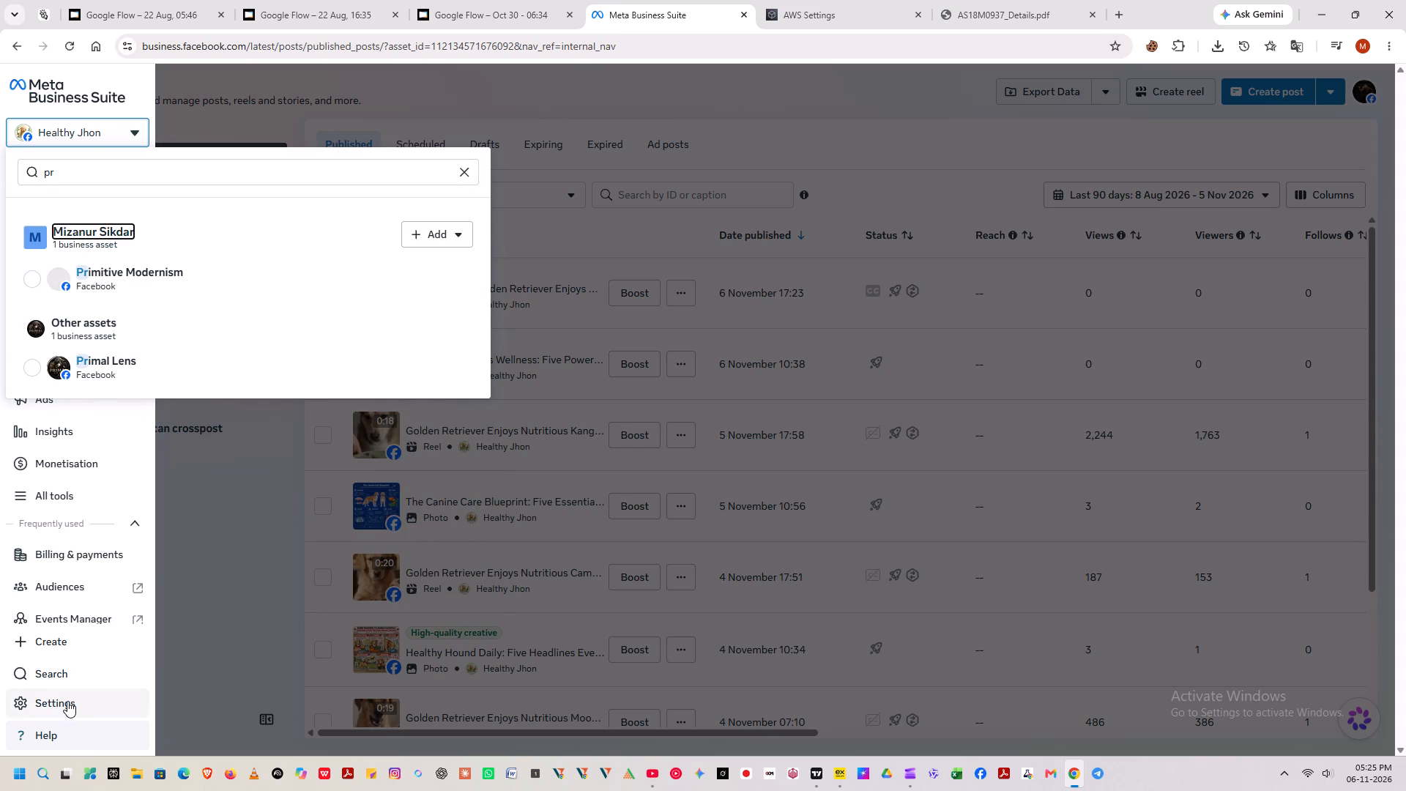
left_click(104, 266)
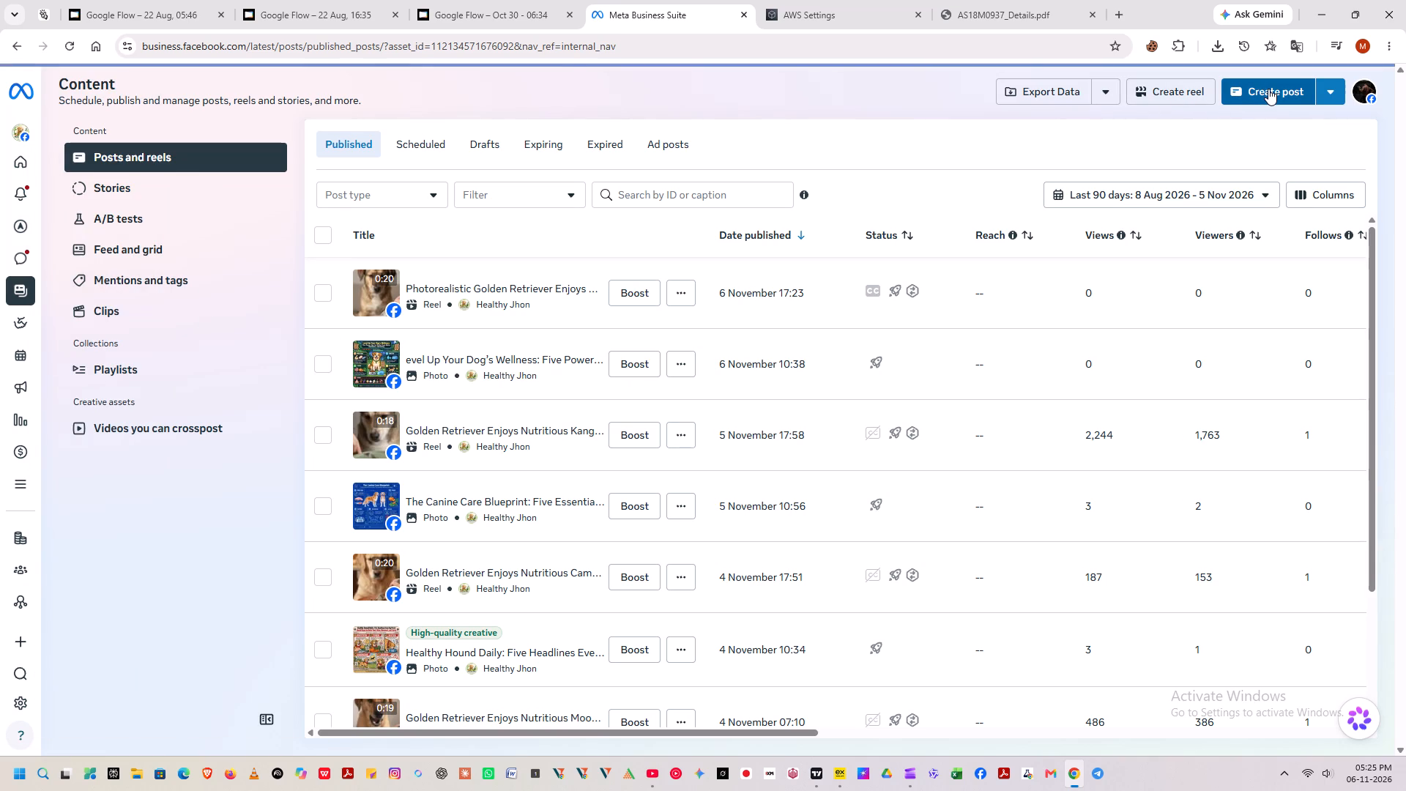
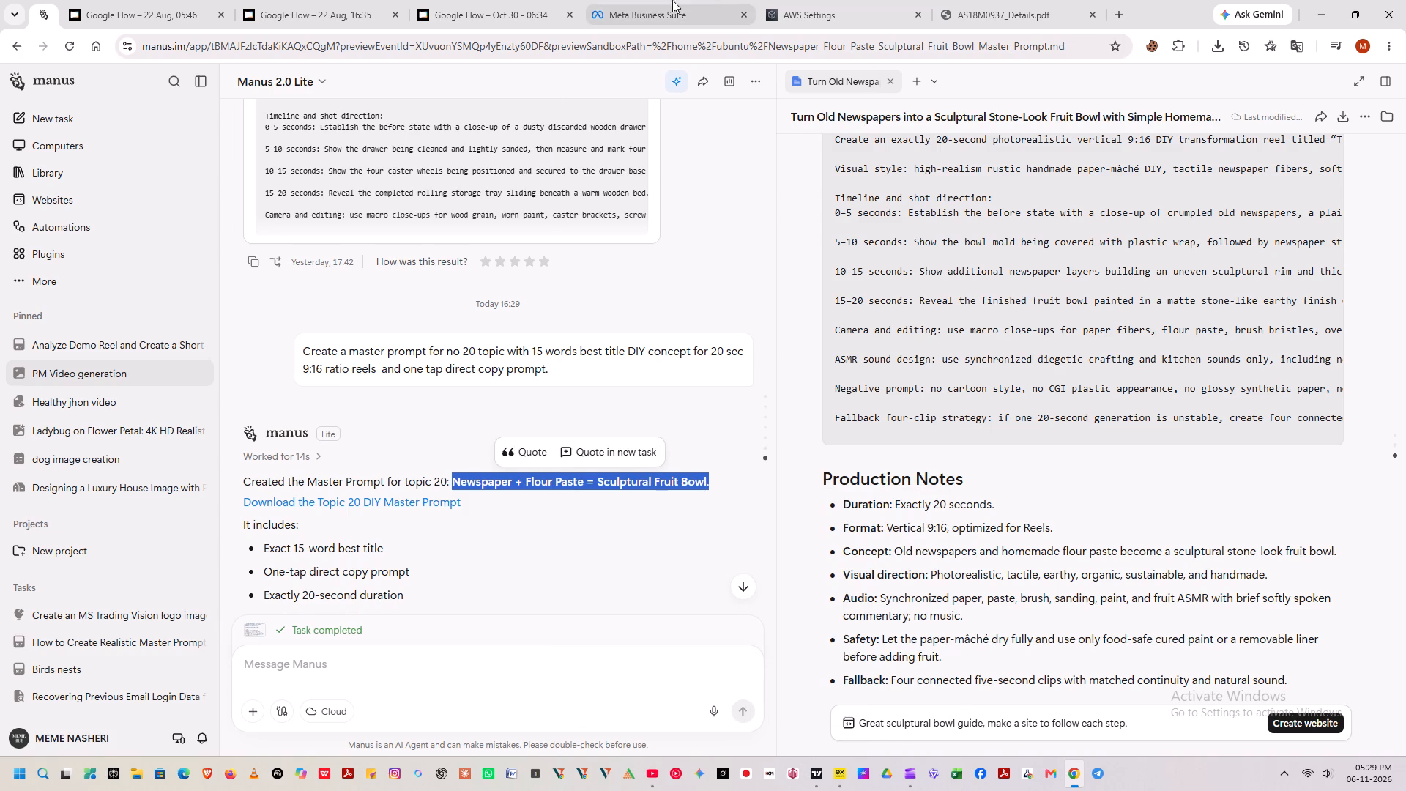
Paste the copied title into the description of the Primitive Modernism reel in Meta Business Suite.
left_click(687, 1)
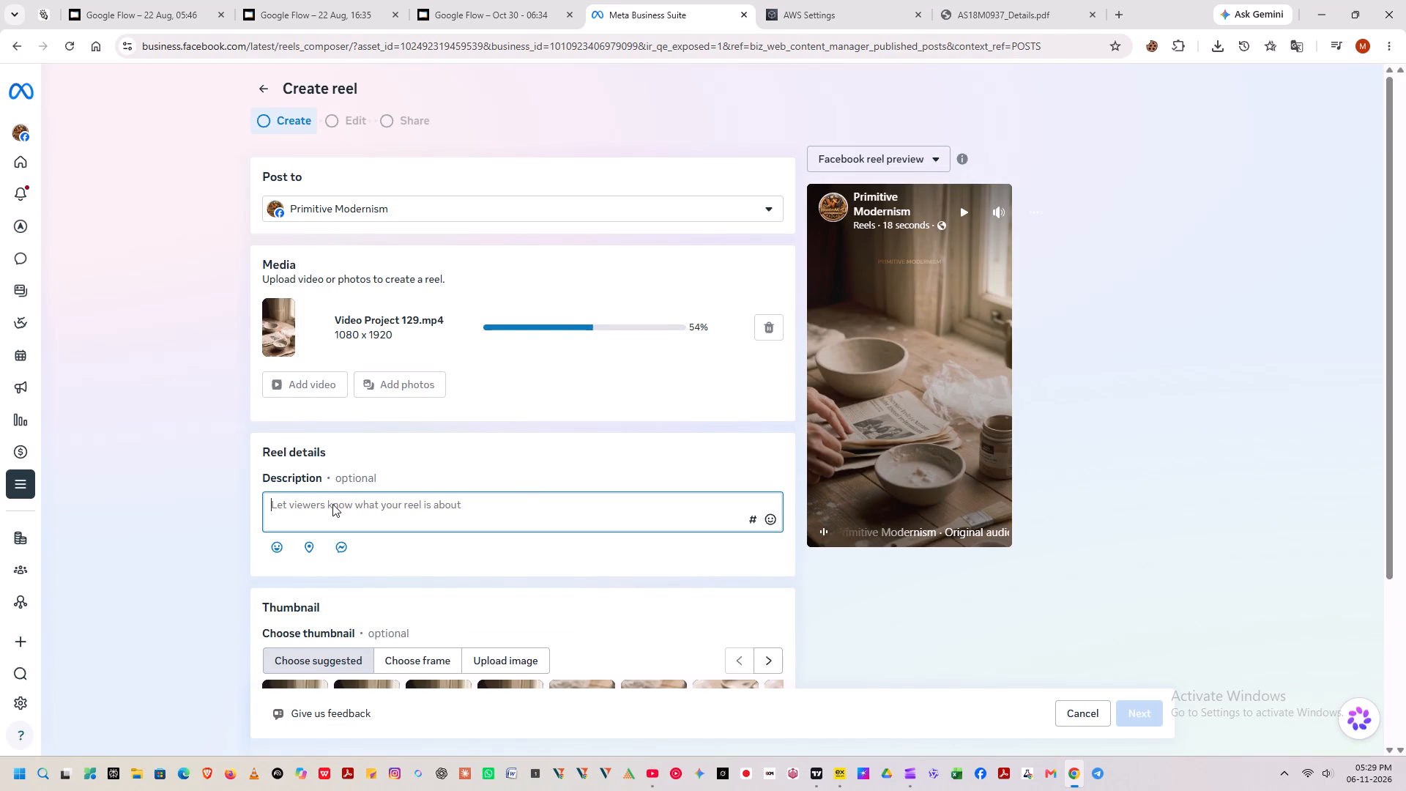
right_click(332, 504)
left_click(434, 306)
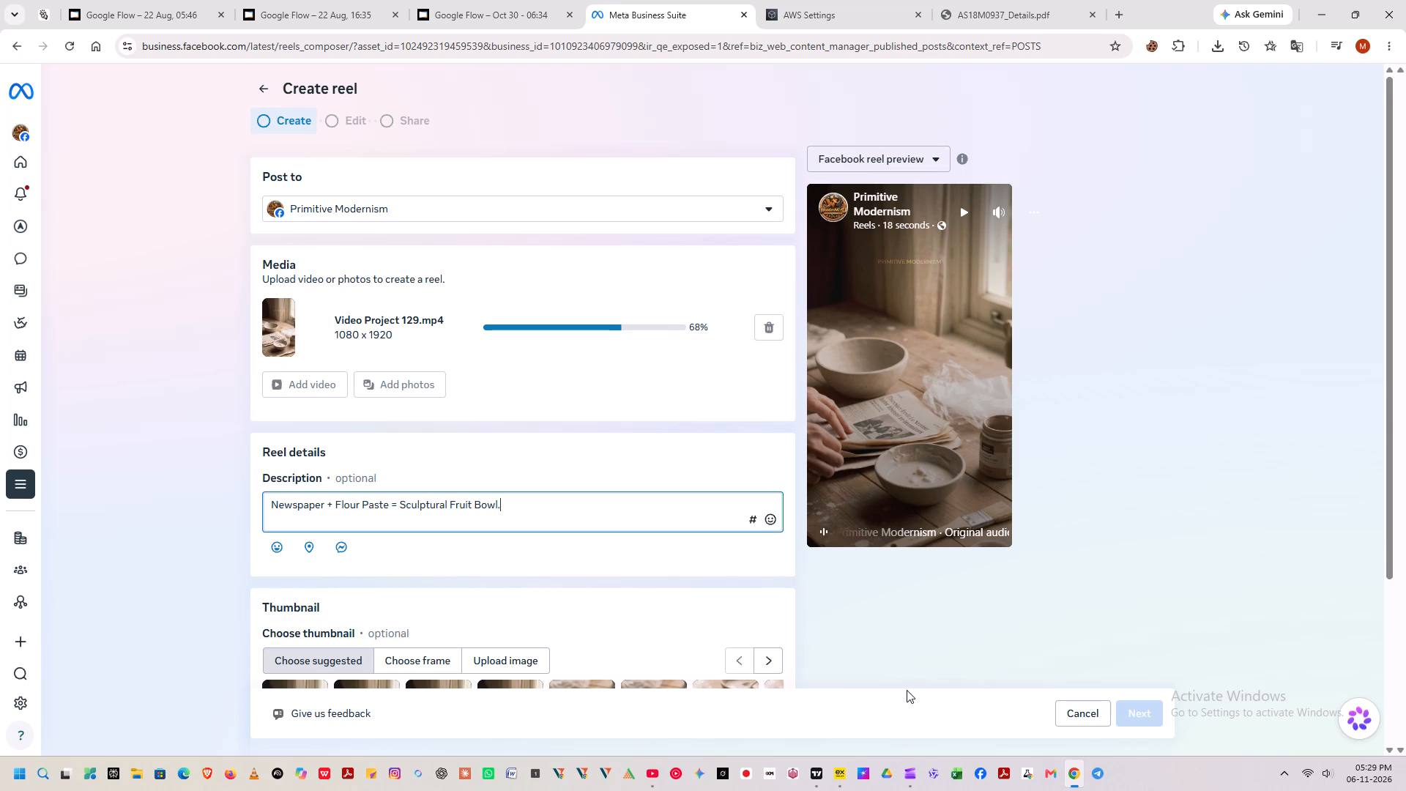
Below the title, after blank lines, add the hashtags #dailylife #woodworking #premium #diy #woodcraft to the reel description.
key("Return")
key("Return")
key("Return")
key("Return")
key("shift+numbersign")
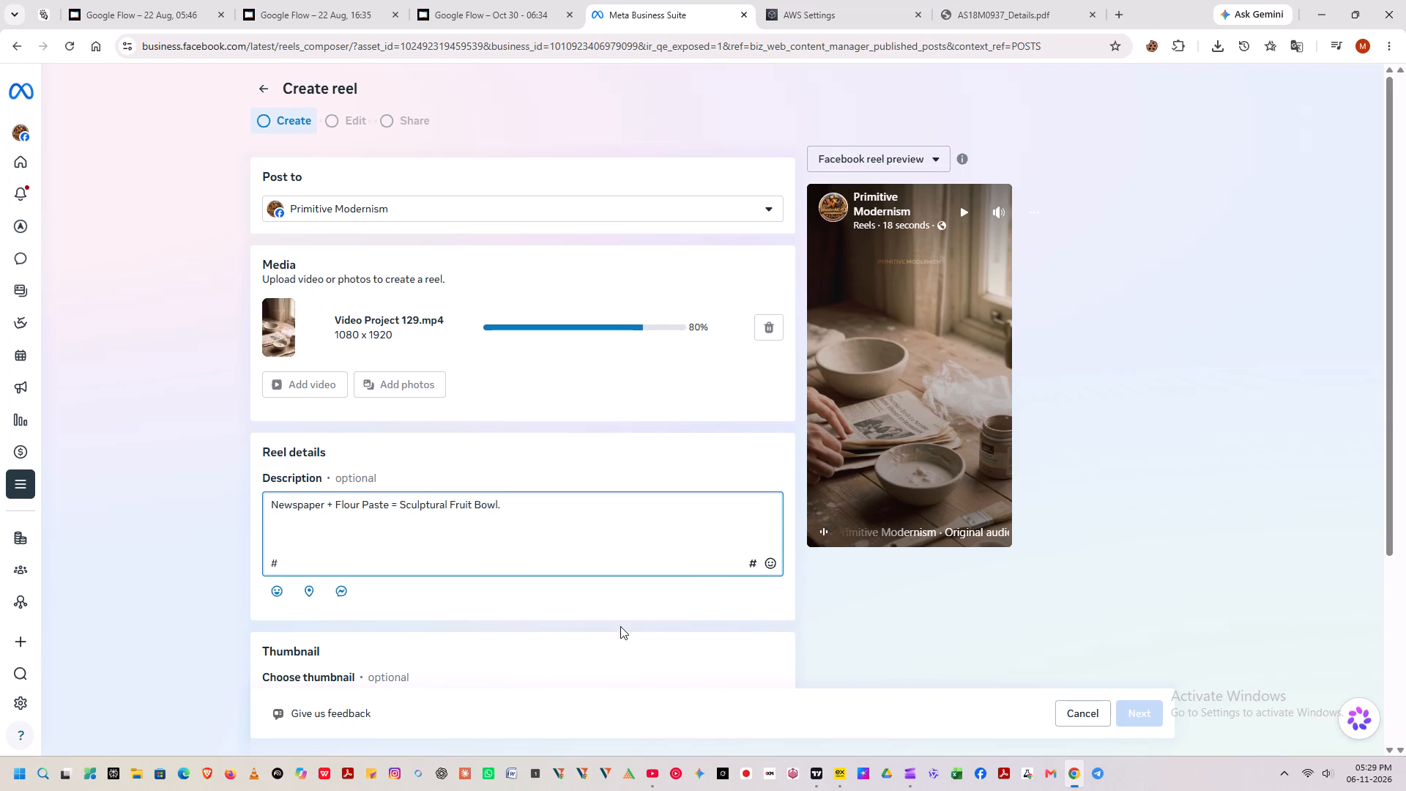
left_click(403, 584)
left_click(401, 566)
key("shift+numbersign")
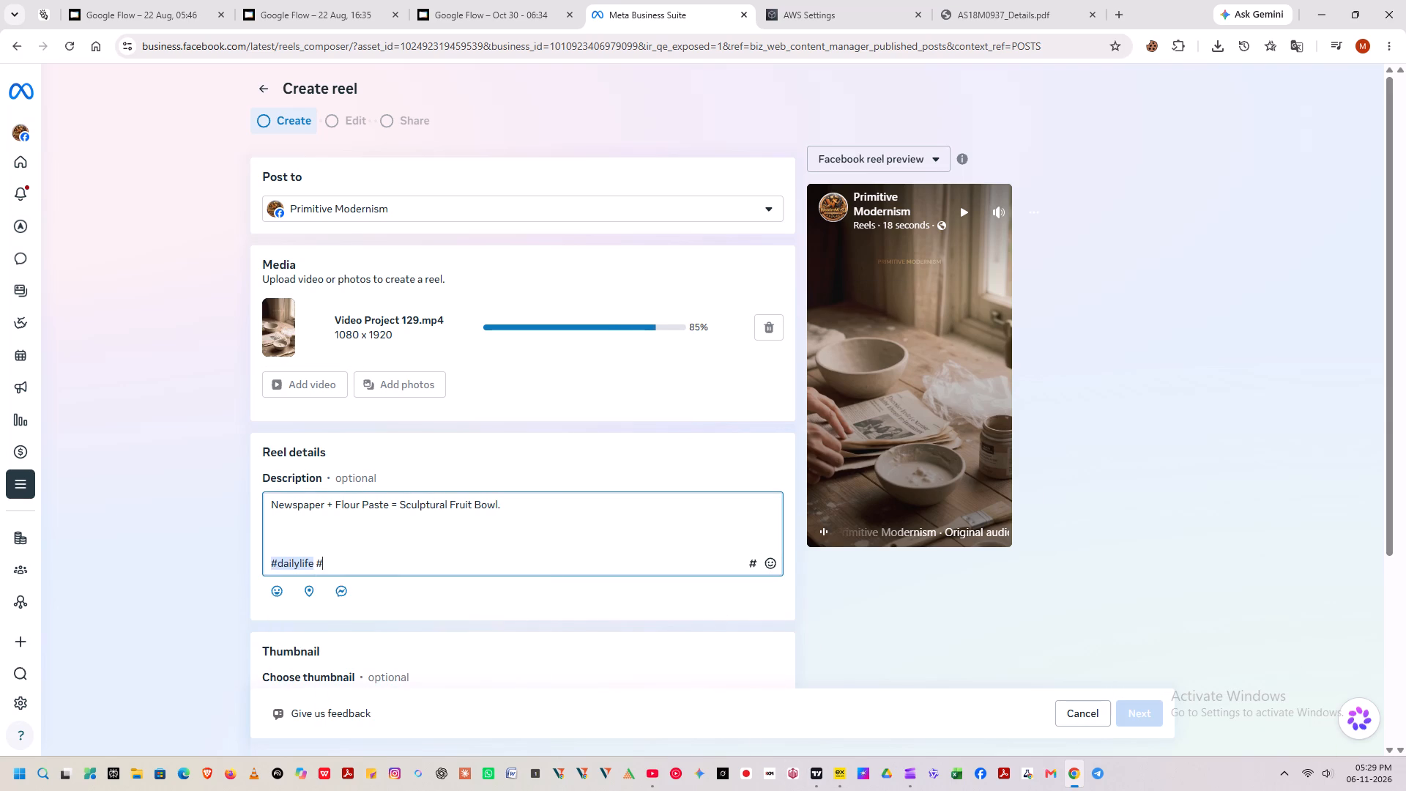
left_click(379, 622)
left_click(415, 563)
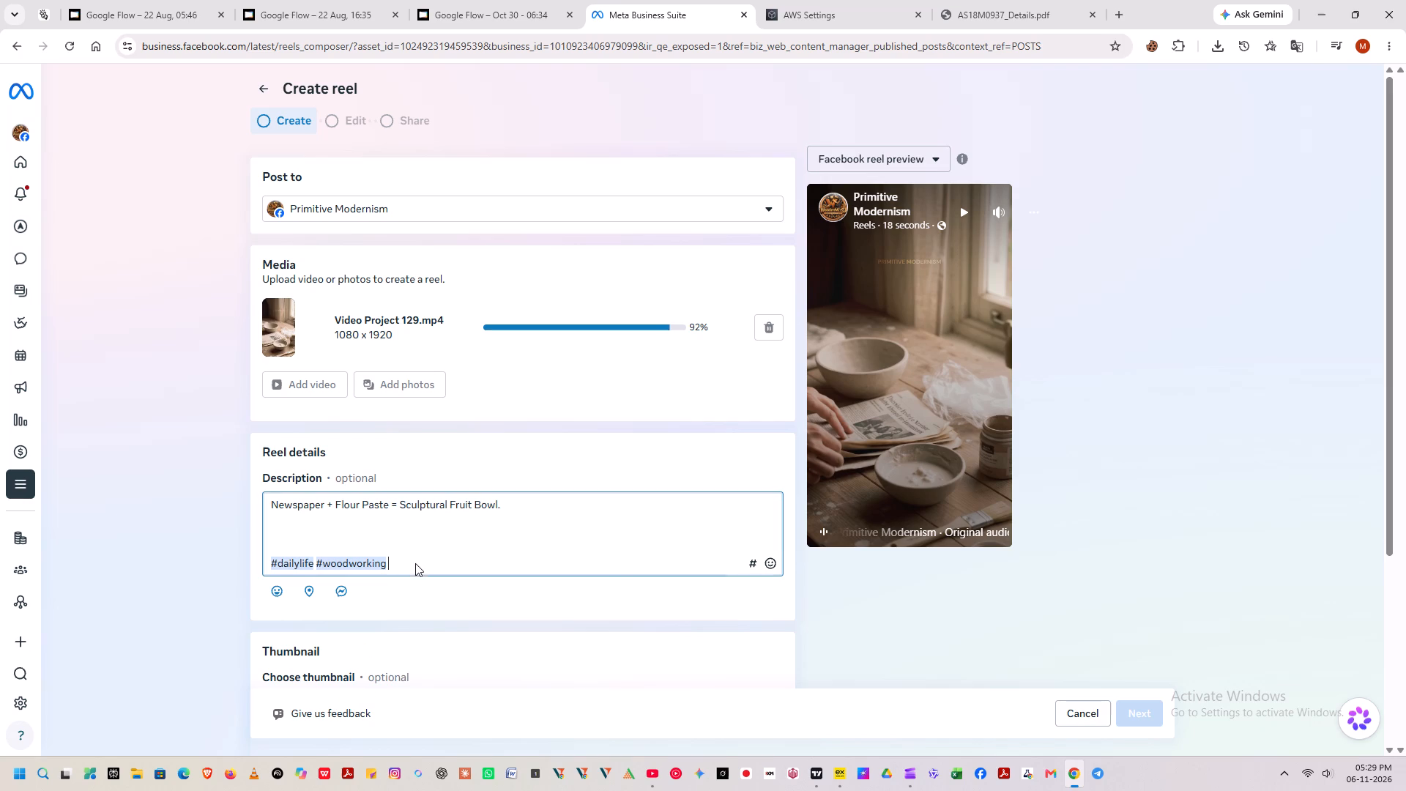
key("shift+numbersign")
left_click(491, 704)
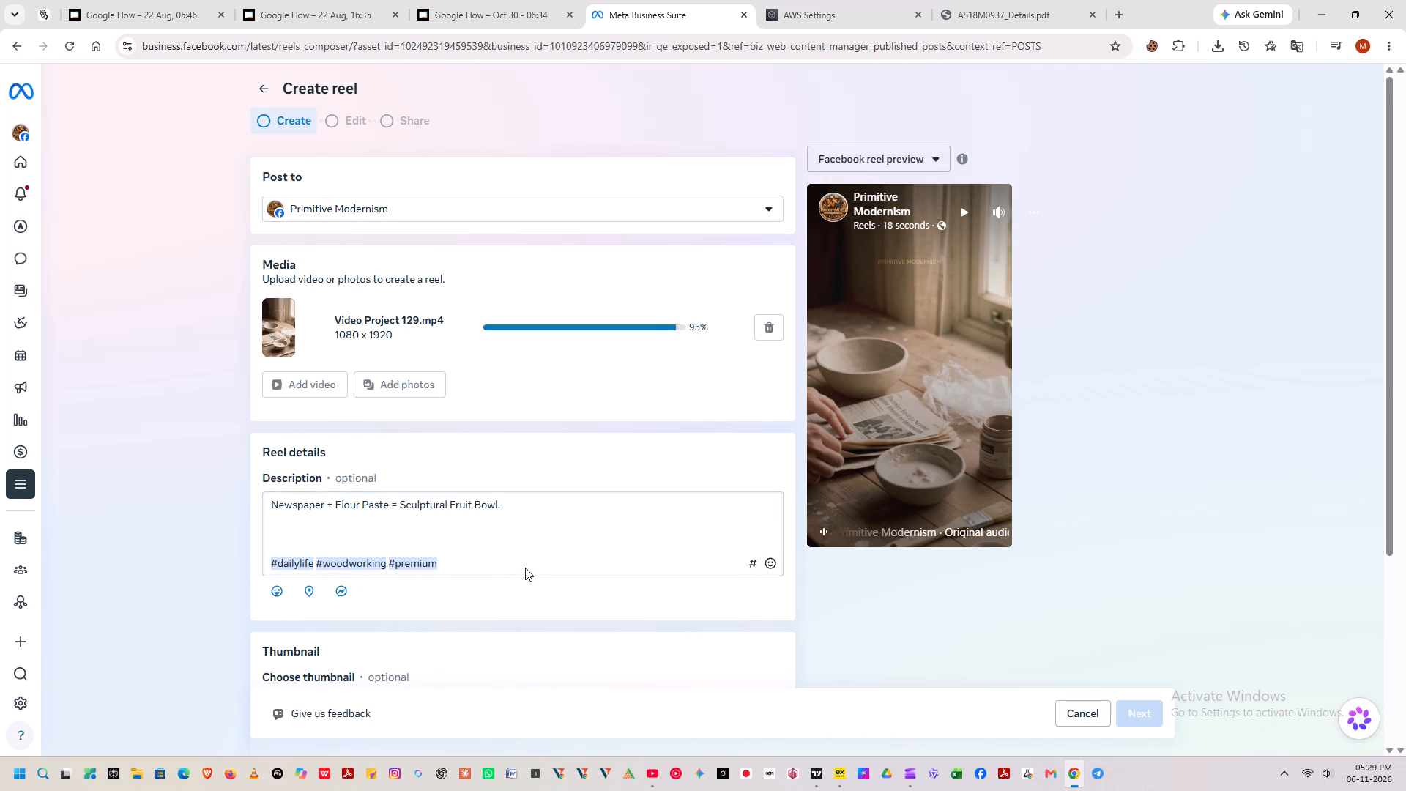
left_click(525, 568)
key("shift+numbersign")
left_click(488, 718)
left_click(528, 563)
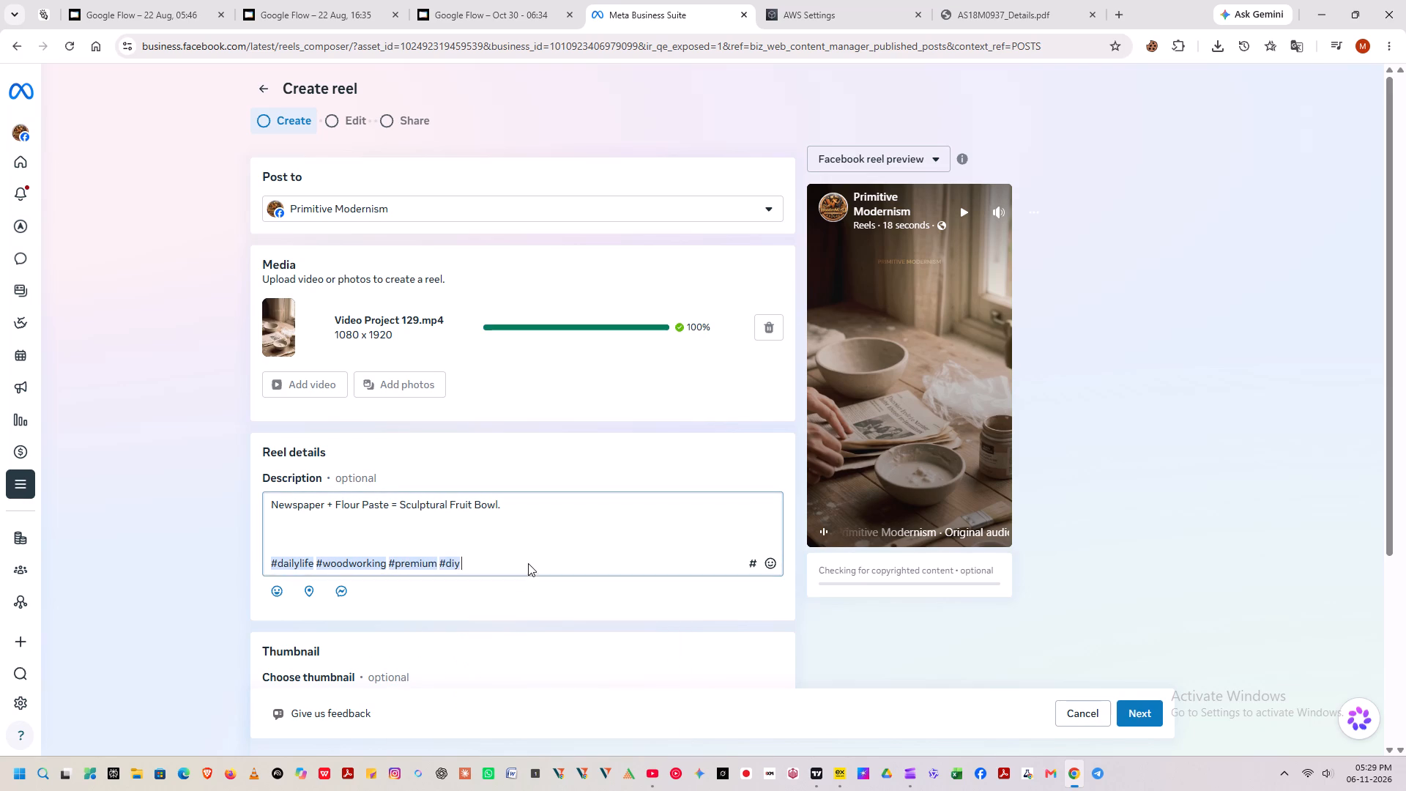
key("shift+numbersign")
scroll(551, 612, "down", 4)
left_click(531, 613)
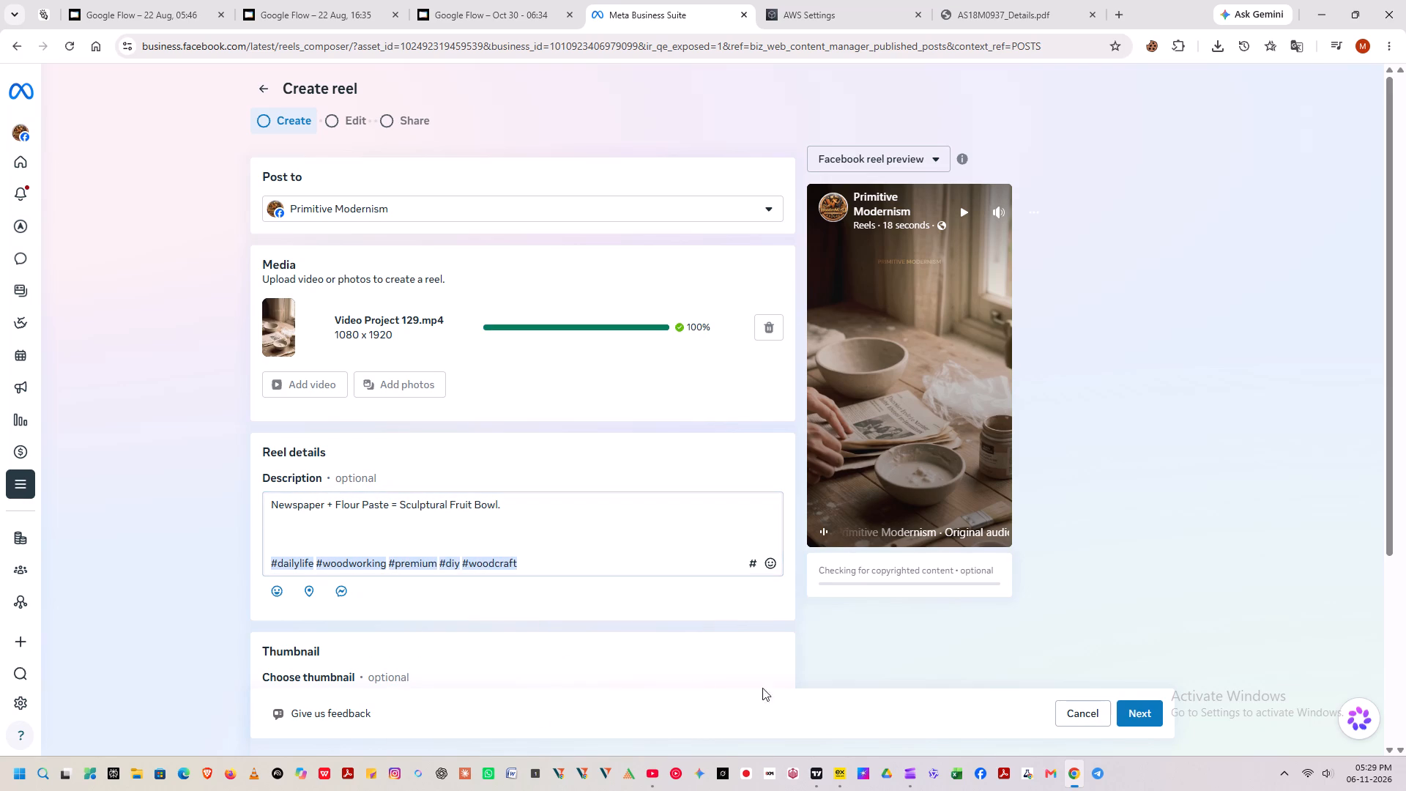
Advance the Primitive Modernism reel to the sharing stage, share it now and dismiss the processing notice.
double_click(1145, 718)
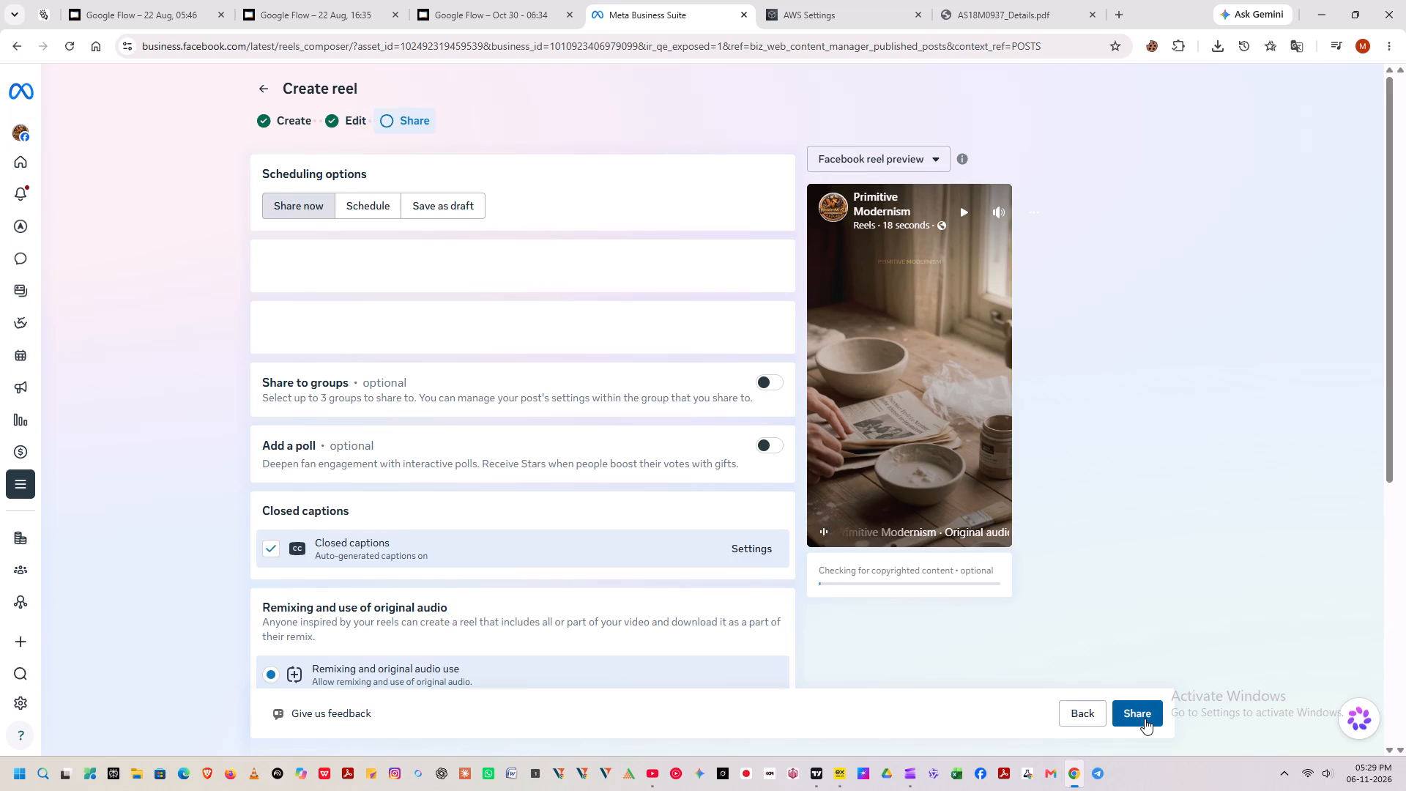
left_click(1145, 718)
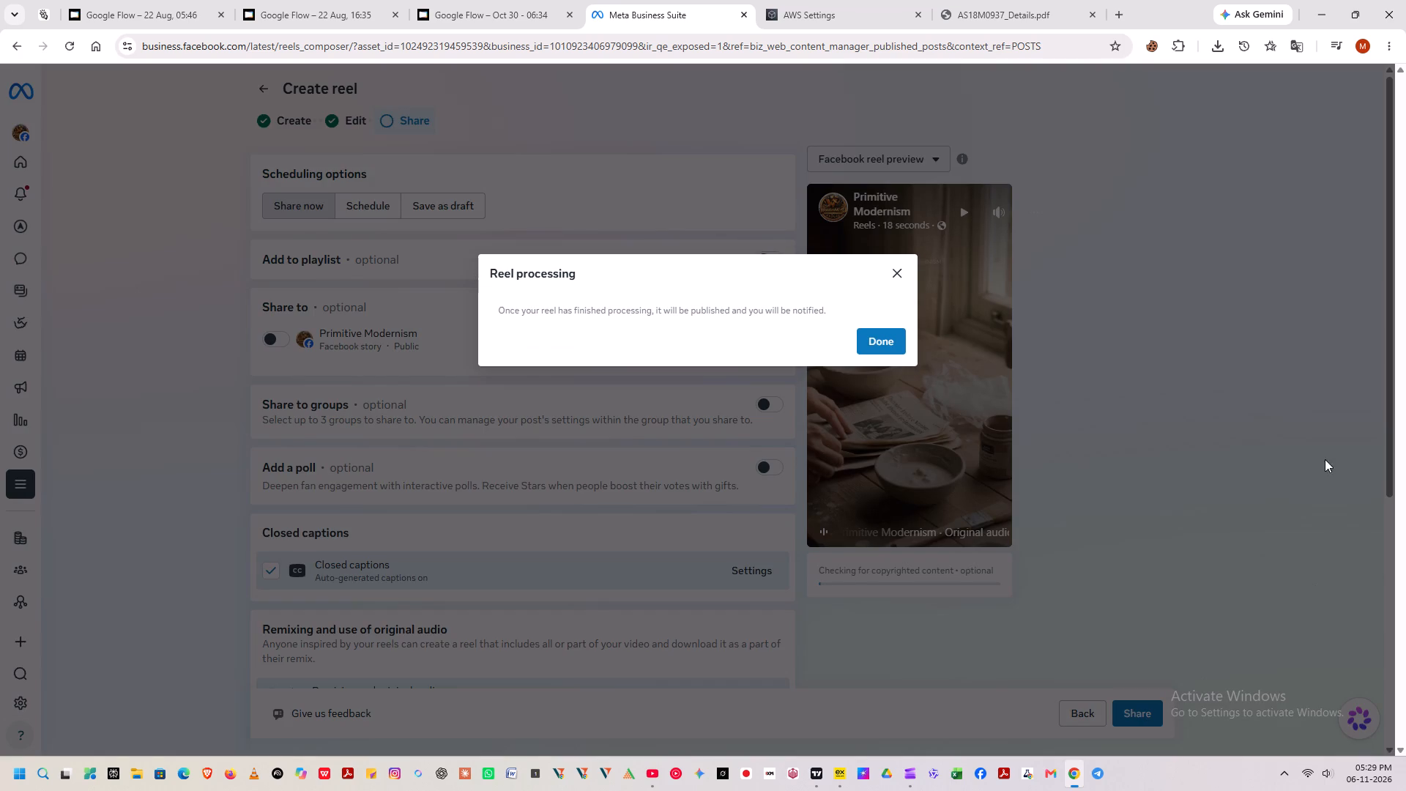
left_click(901, 346)
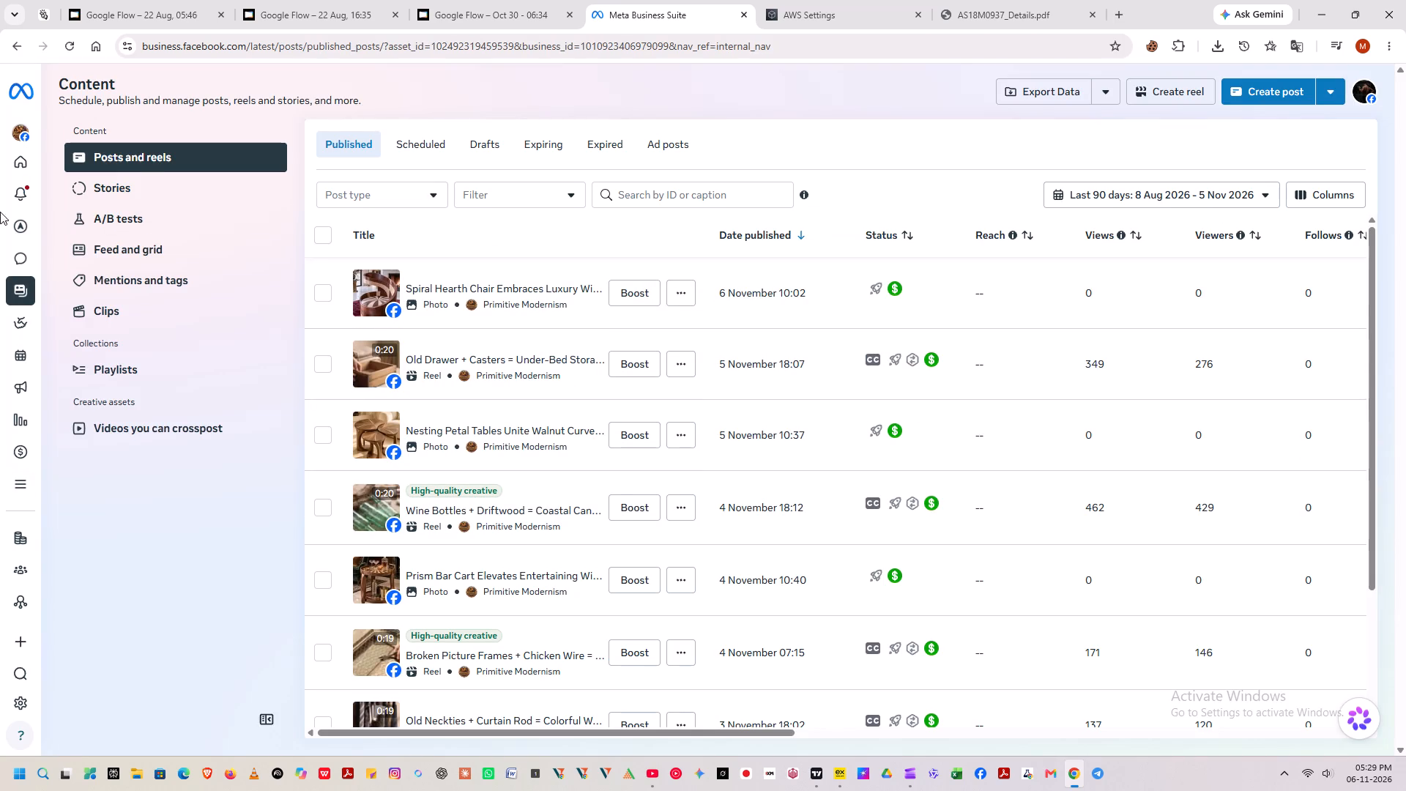
Switch to the Wild Reflex Studio page under the other business assets and start a new reel.
left_click(42, 119)
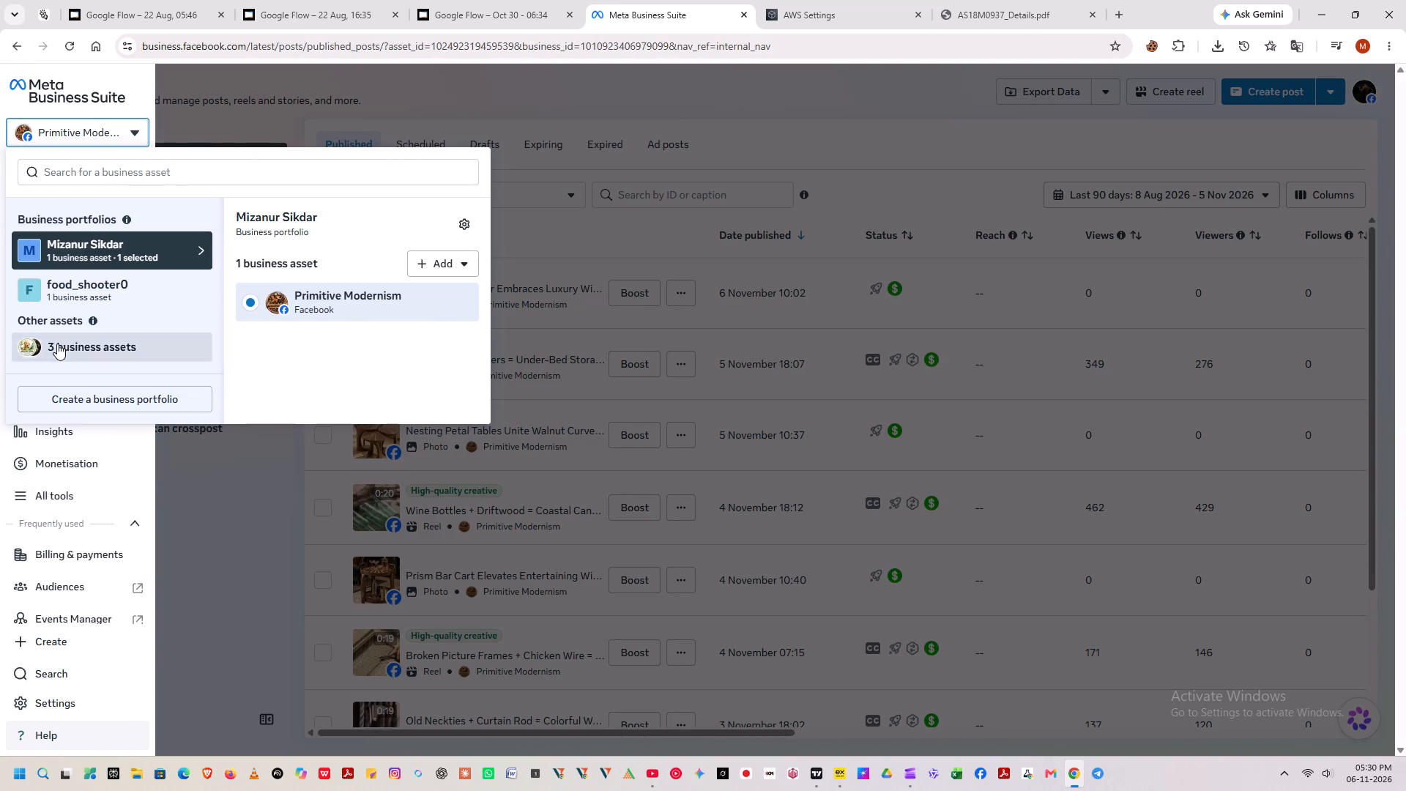
left_click(57, 343)
left_click(283, 283)
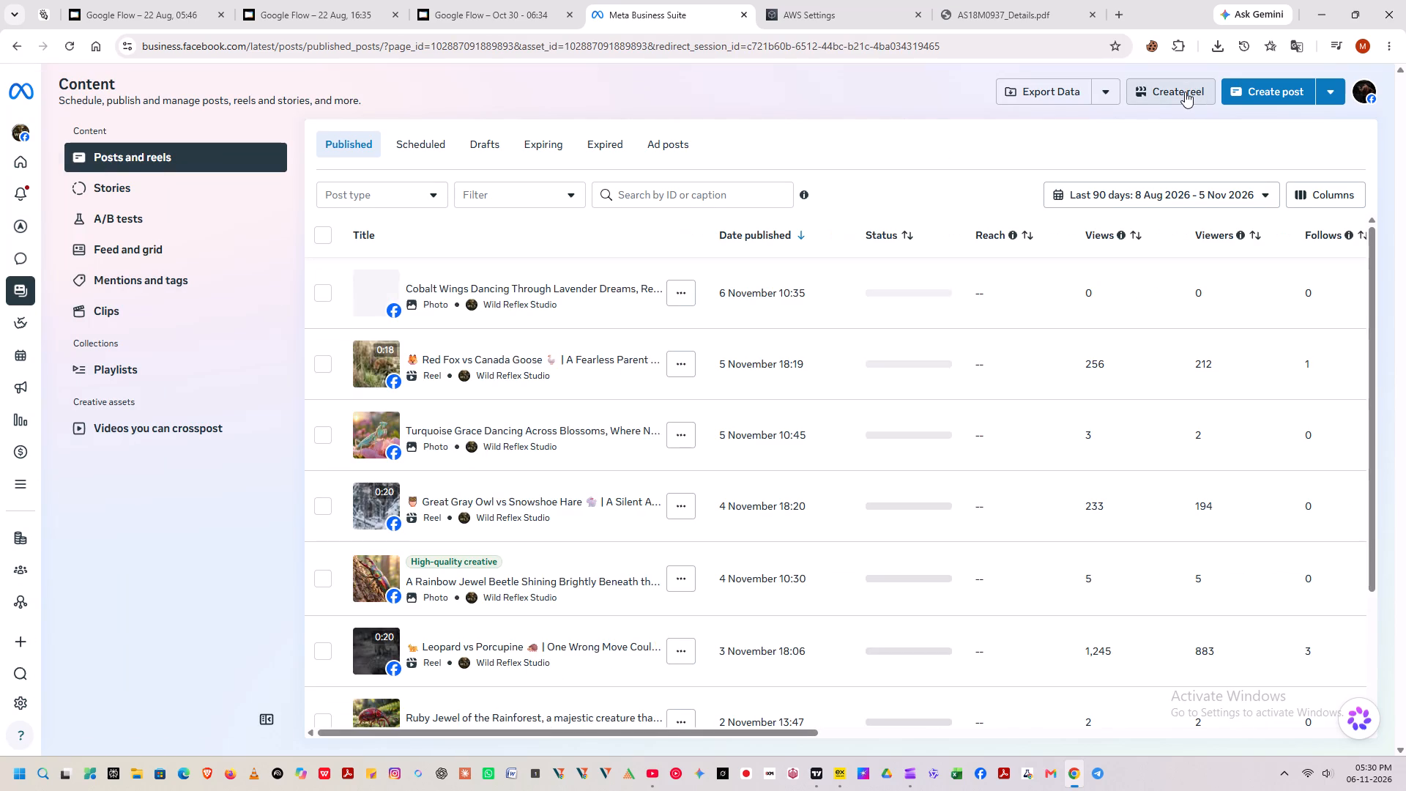
left_click(1185, 92)
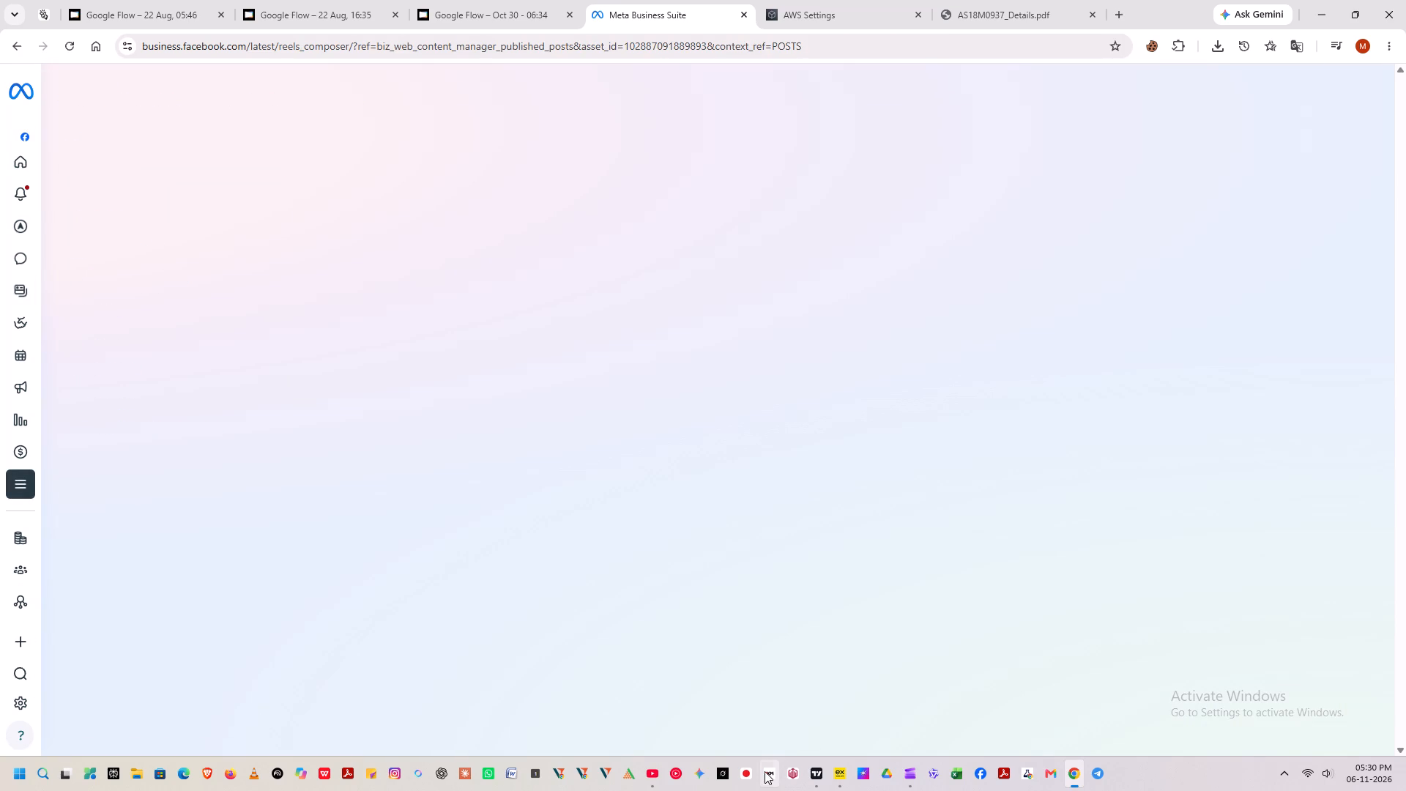
Switch to Clipchamp, reopen the Wild Reflex Studio project, Video Project 7, from the home page, and close the app.
left_click(905, 777)
left_click(89, 37)
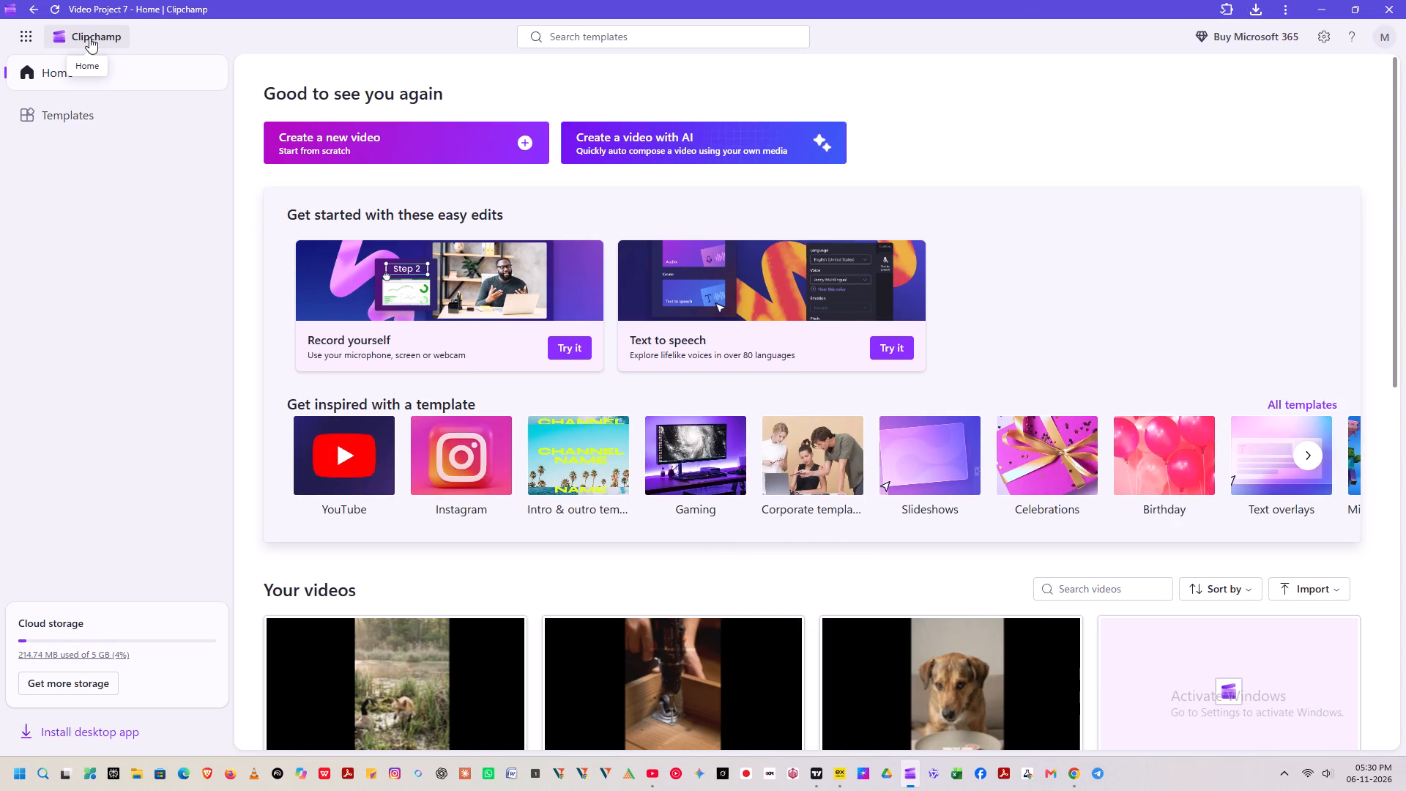
scroll(240, 275, "down", 3)
left_click(400, 453)
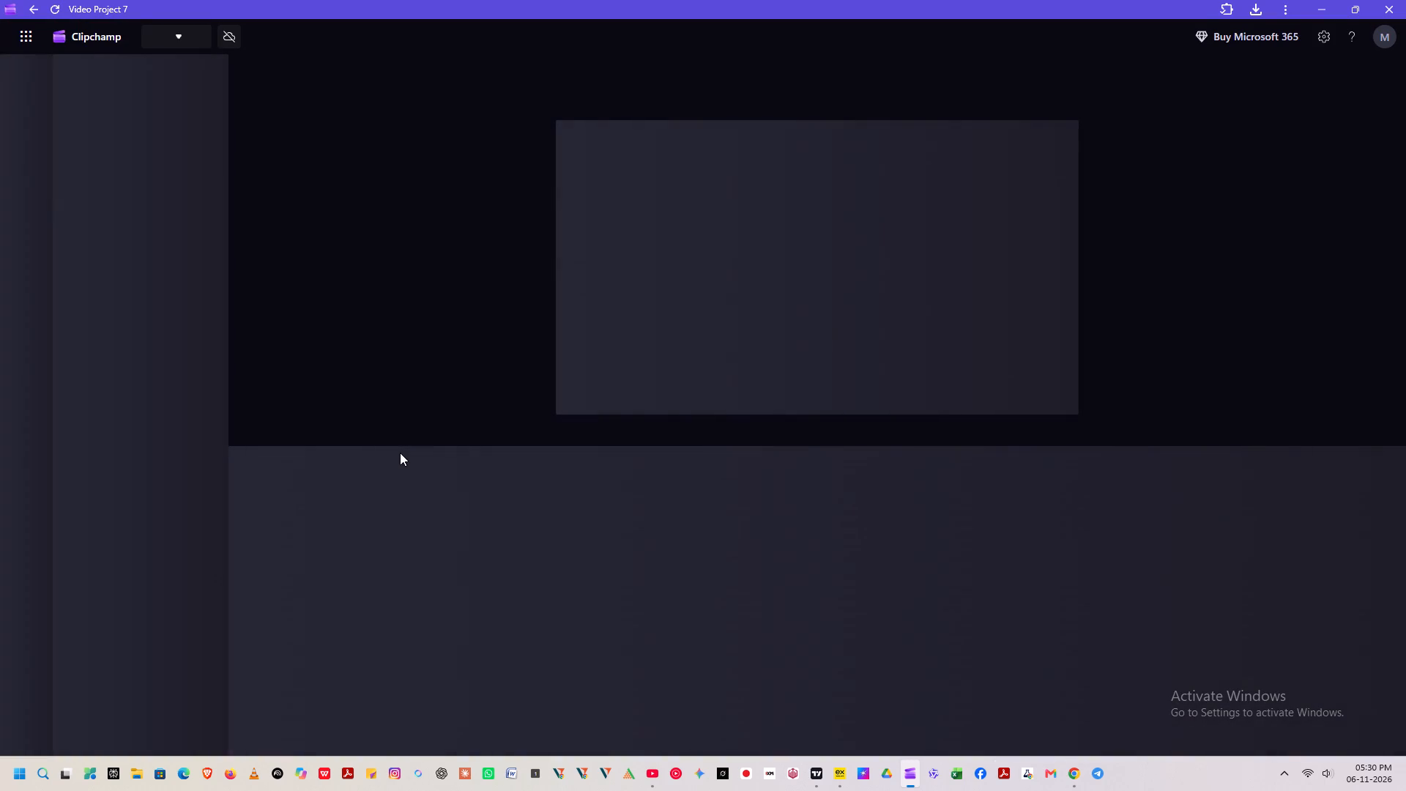
left_click(1405, 0)
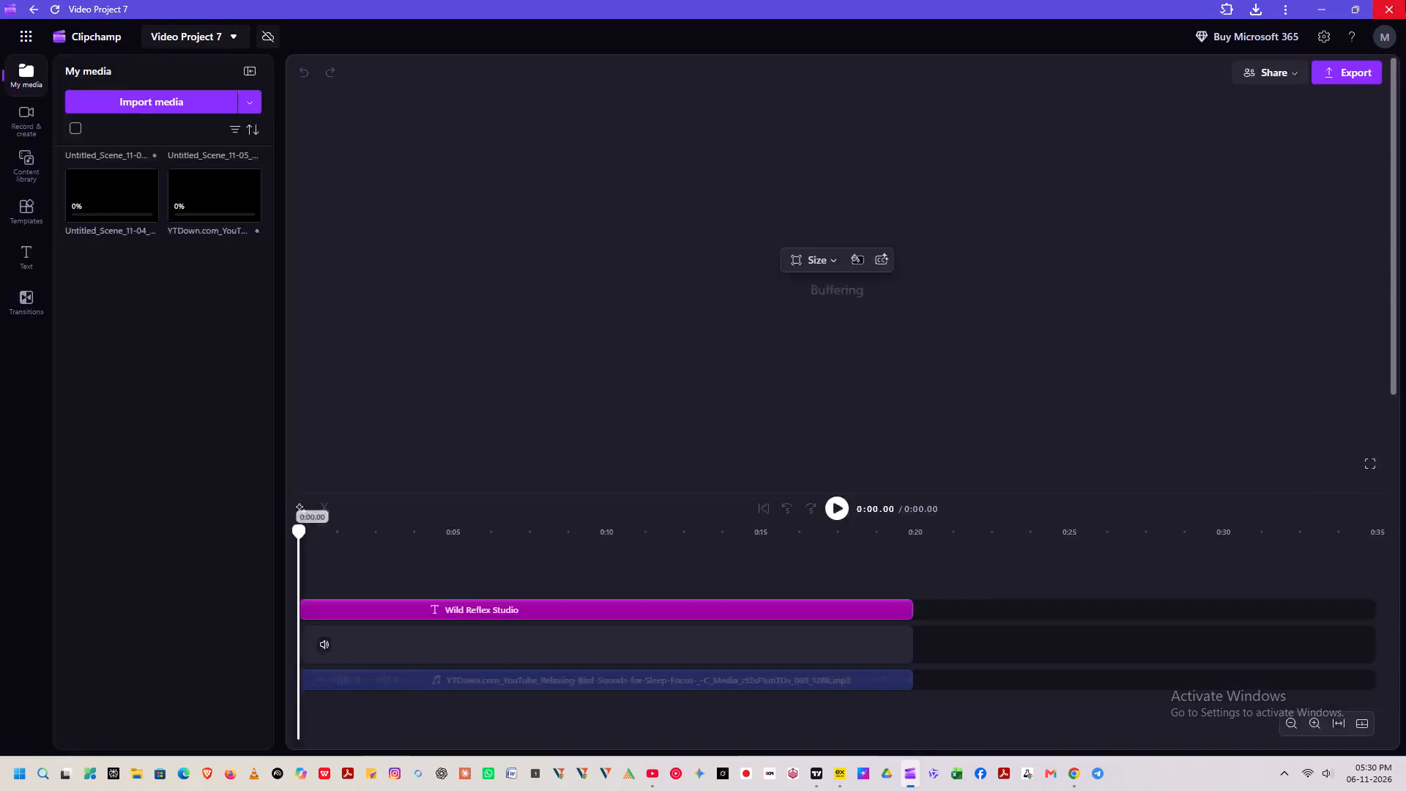
scroll(679, 653, "up", 2)
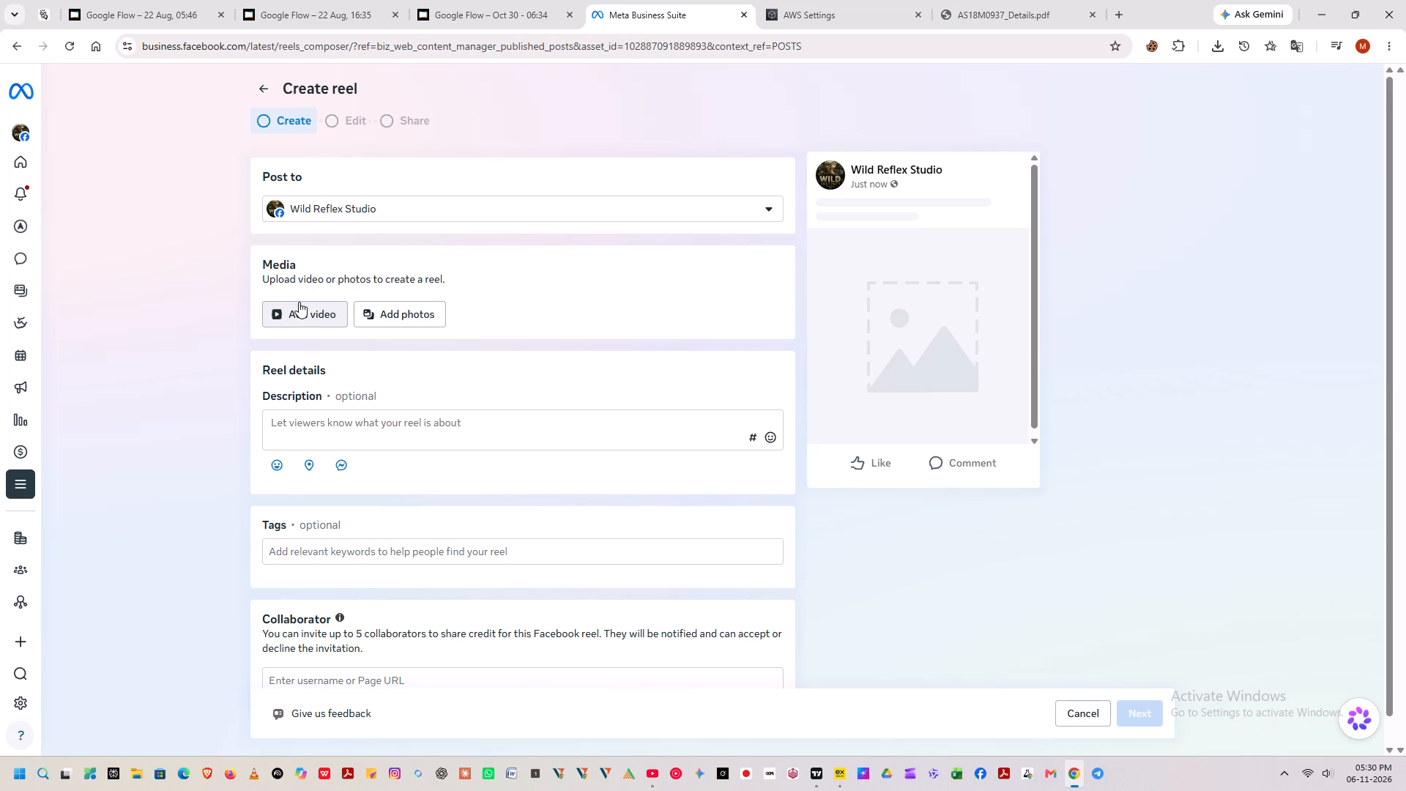
Upload the badger video Video Project 96 (1) to the Wild Reflex Studio reel and pause its preview.
left_click(325, 305)
double_click(224, 135)
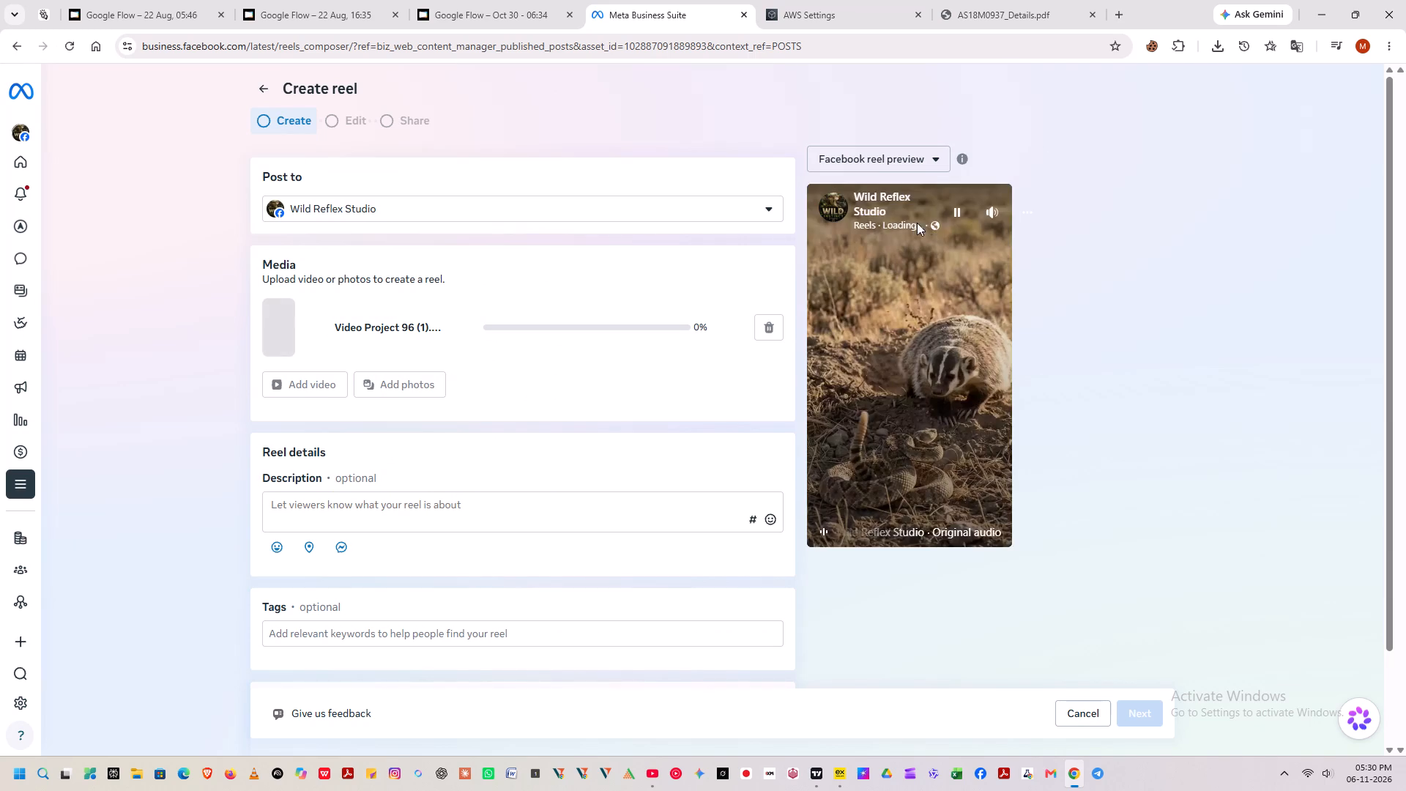
left_click(965, 215)
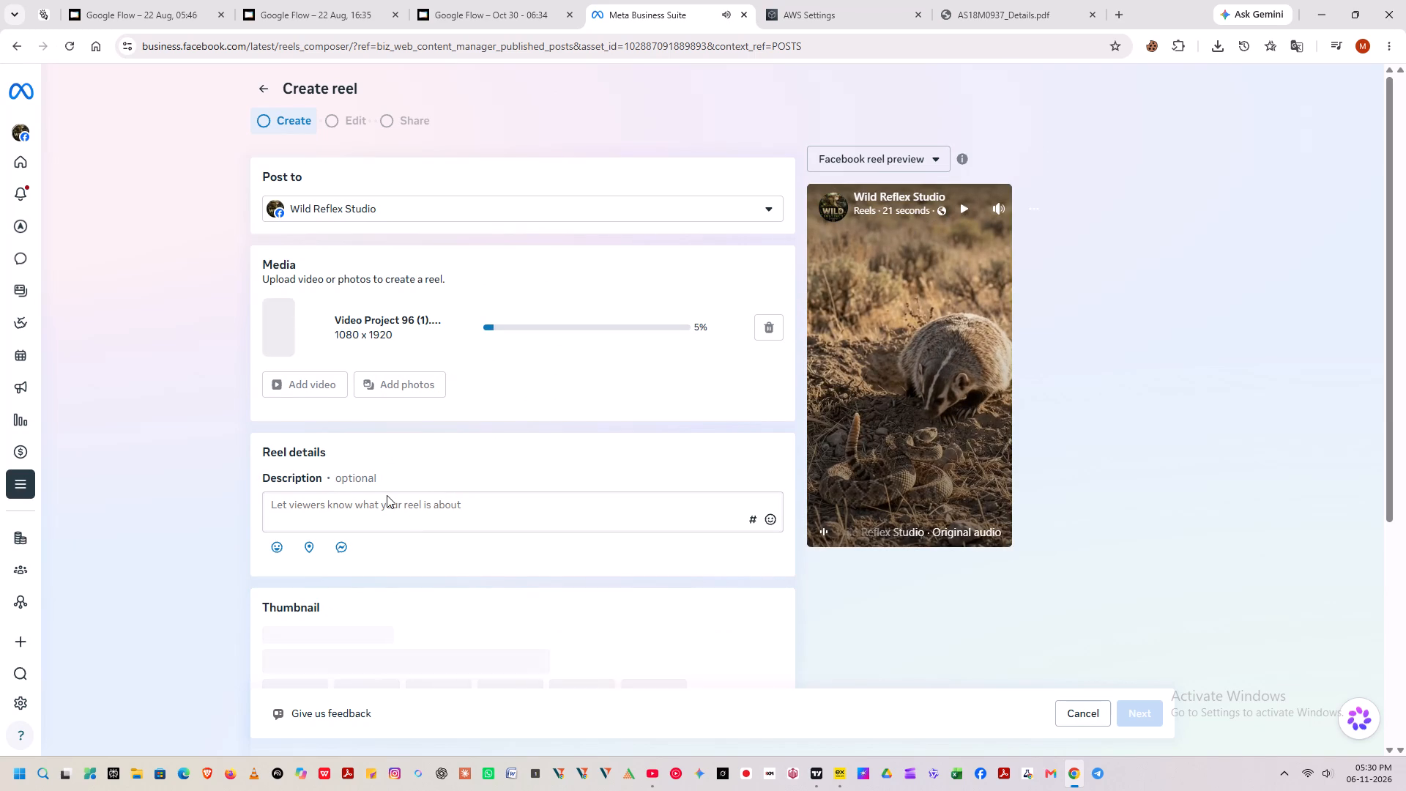
left_click(387, 495)
left_click(287, 501)
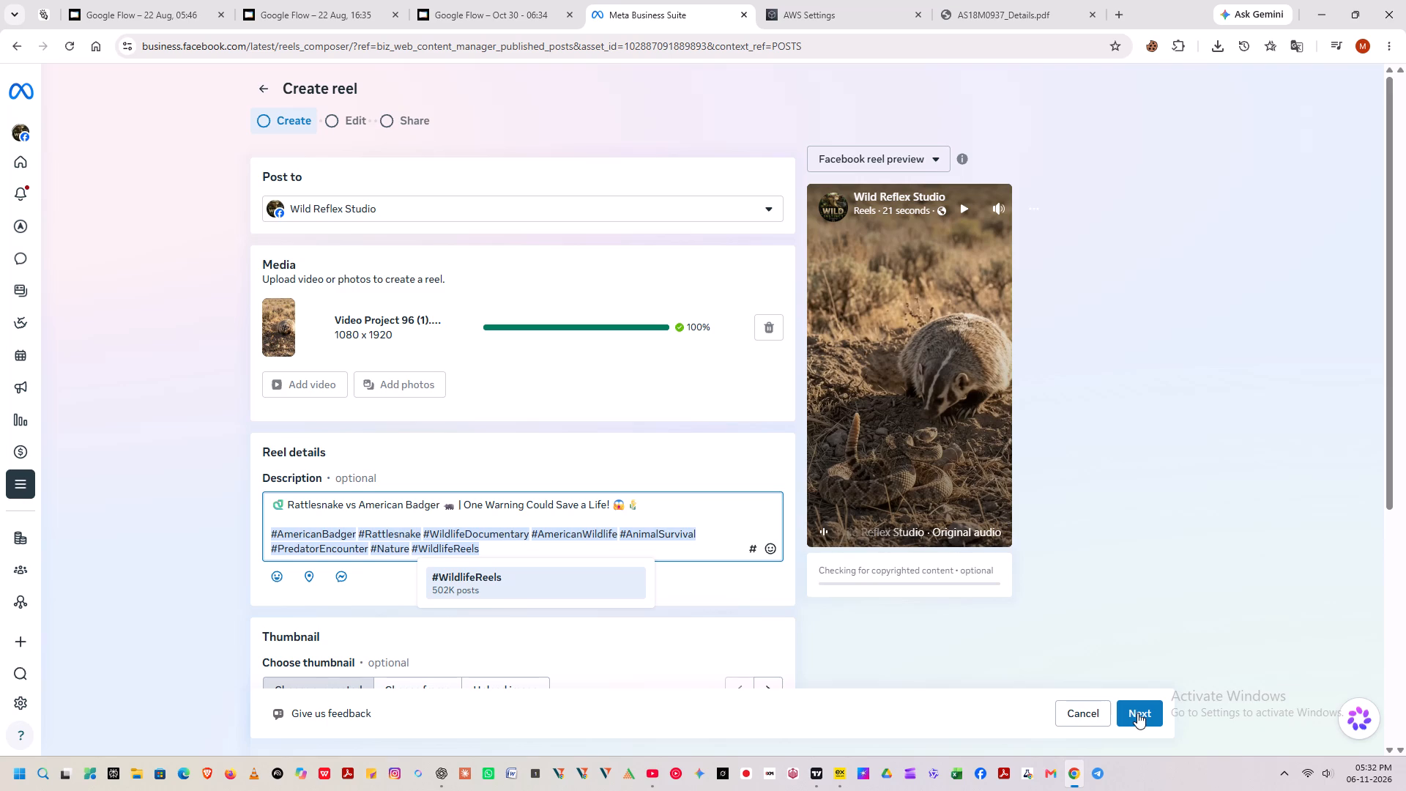
double_click(1137, 713)
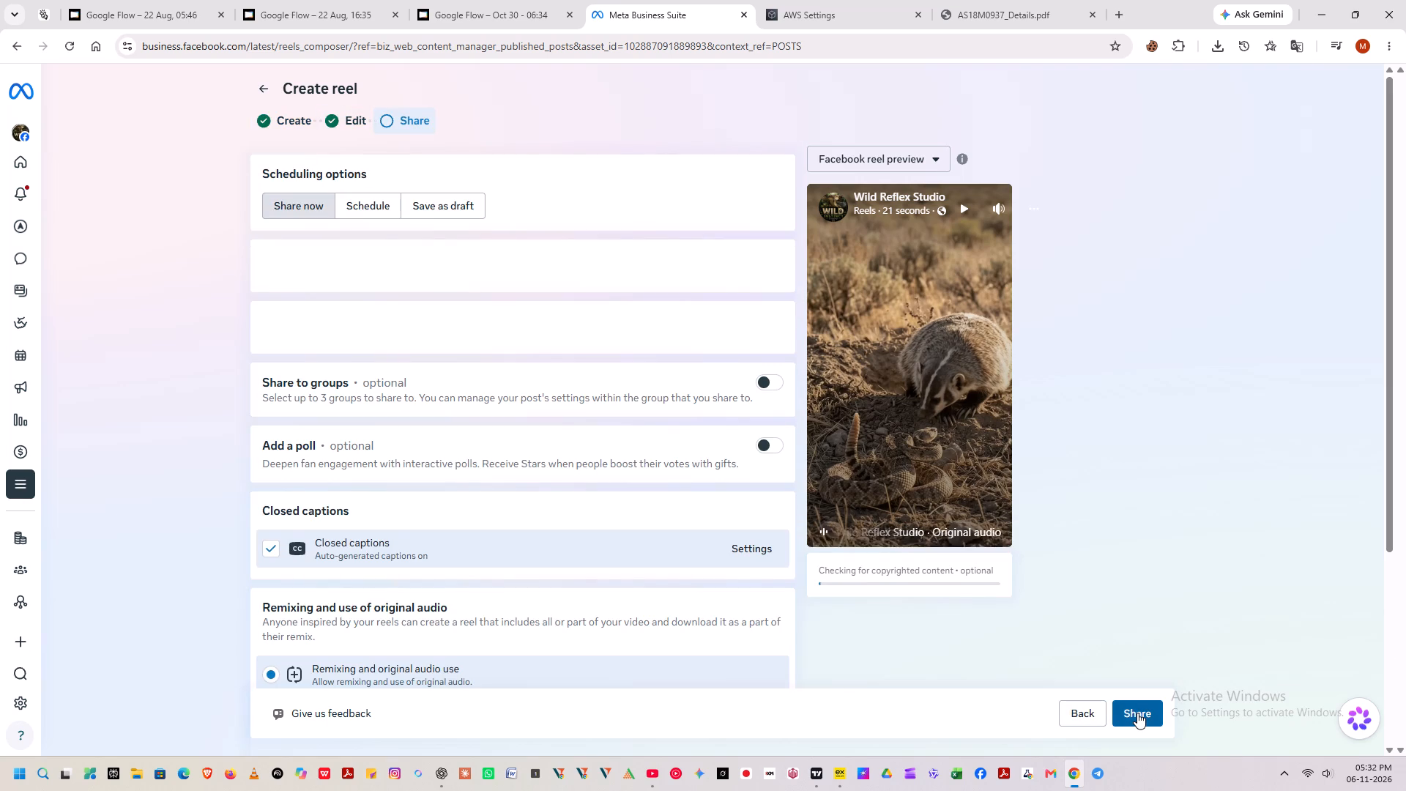
left_click(1137, 713)
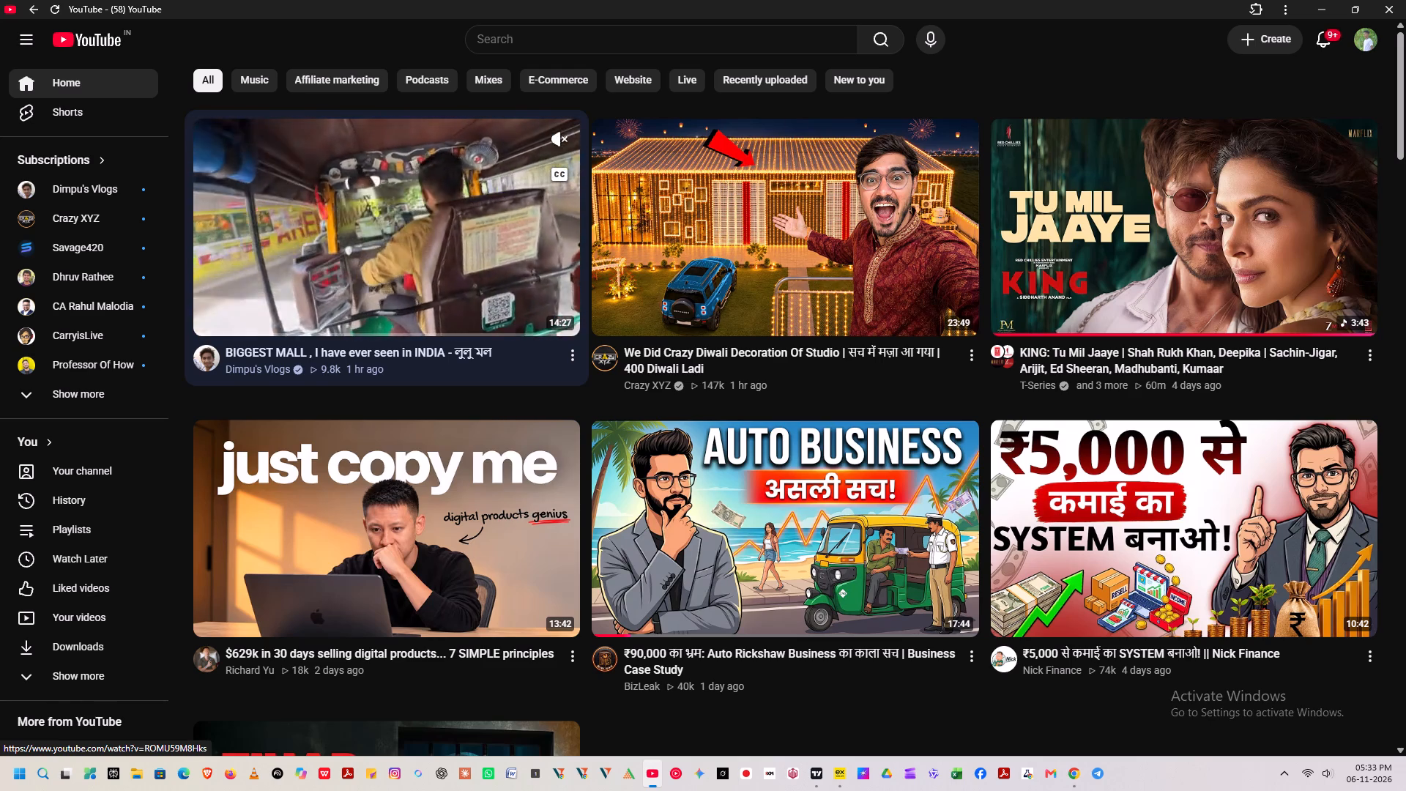
left_click(331, 237)
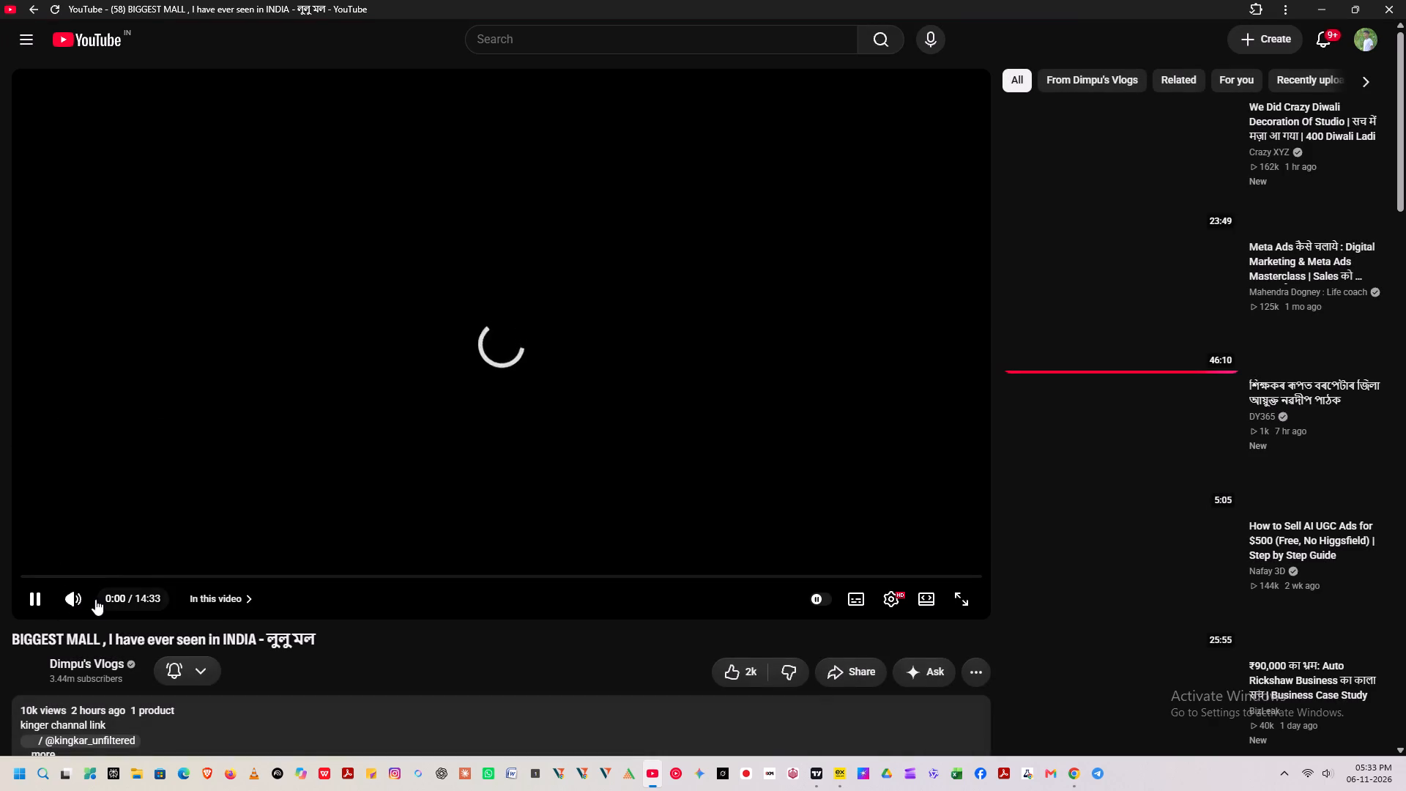
scroll(104, 605, "down", 3)
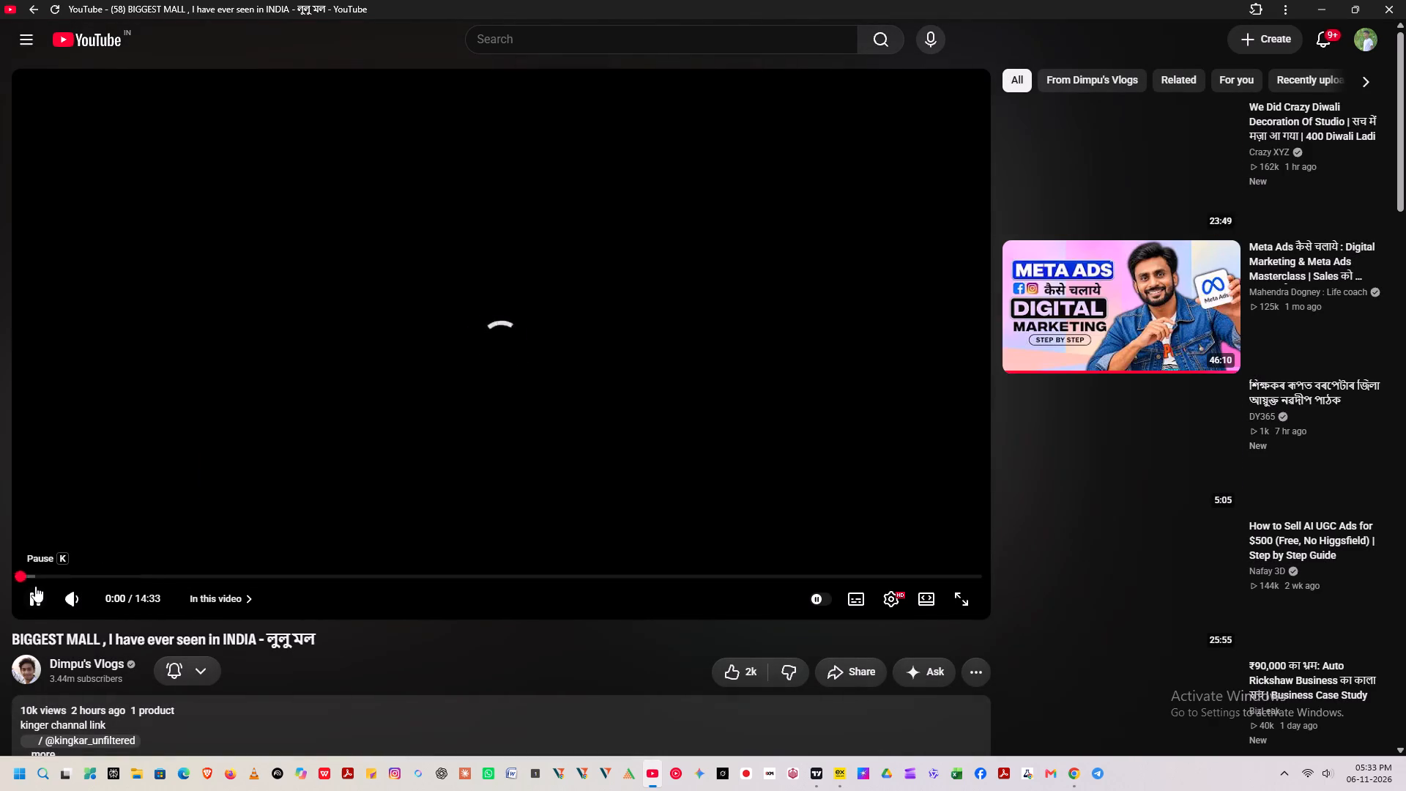